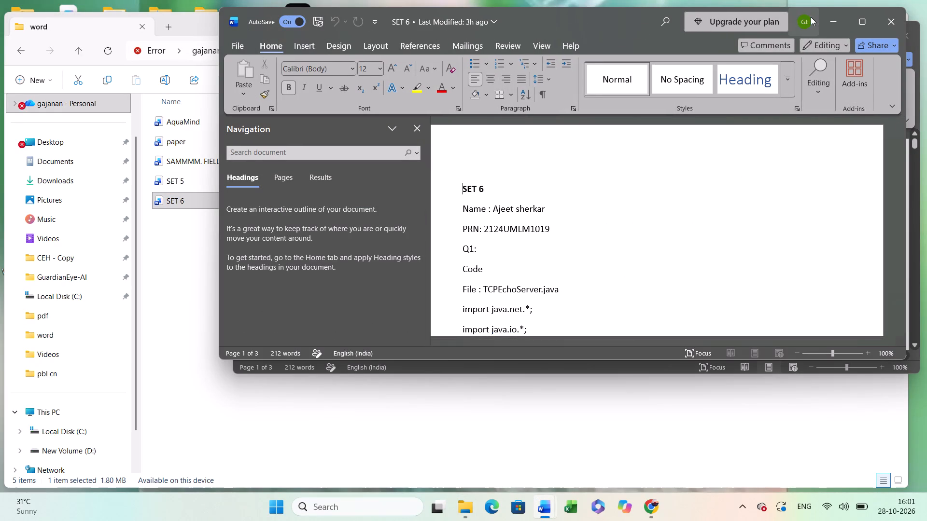
Uncover the Computer_Networks_24_Practical_Solutions document behind the SET 6 window and close it.
{"action": "left_click_drag", "start_coordinate": [634, 7], "coordinate": [615, 81]}
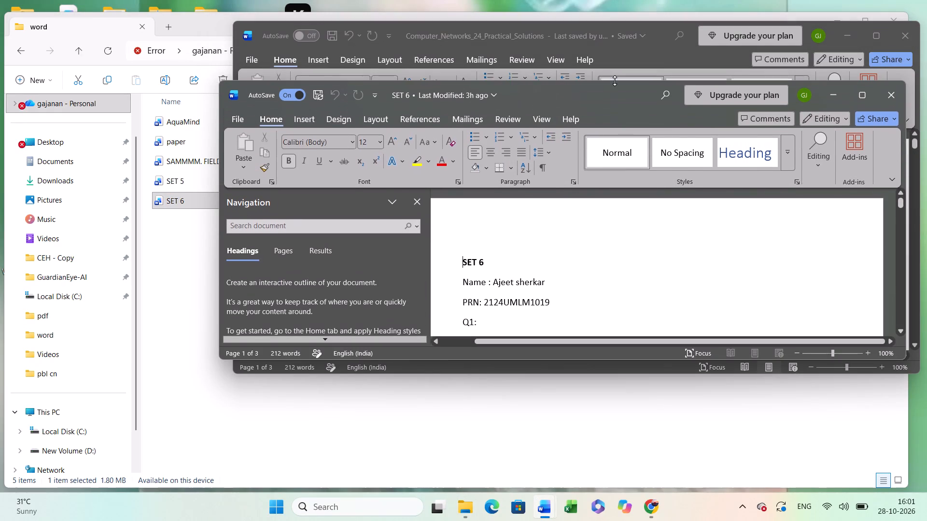
{"action": "left_click_drag", "start_coordinate": [615, 81], "coordinate": [613, 76]}
{"action": "left_click", "coordinate": [900, 33]}
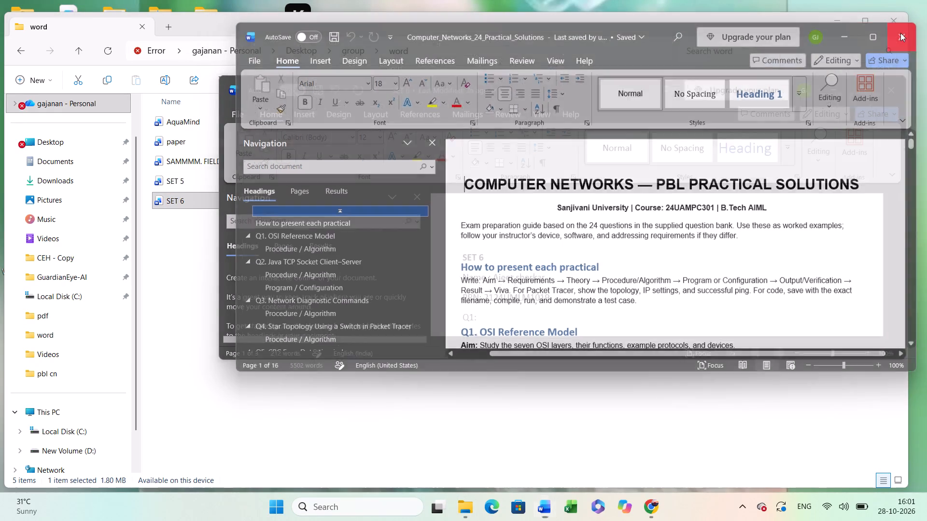
Maximize the SET 6 document window.
{"action": "left_click", "coordinate": [873, 91]}
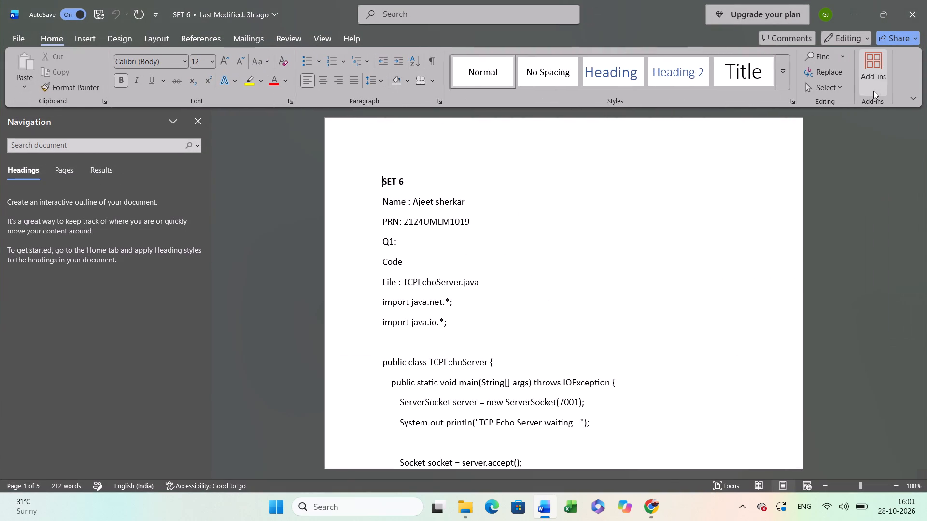
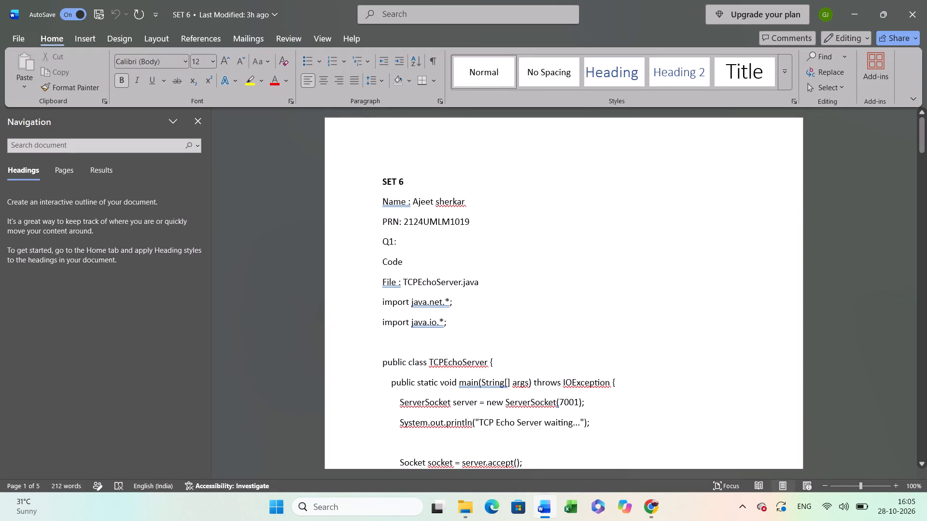
Replace the student's full name on the Name line below the SET 6 heading with the new student's name.
{"action": "left_click_drag", "start_coordinate": [468, 203], "coordinate": [426, 203]}
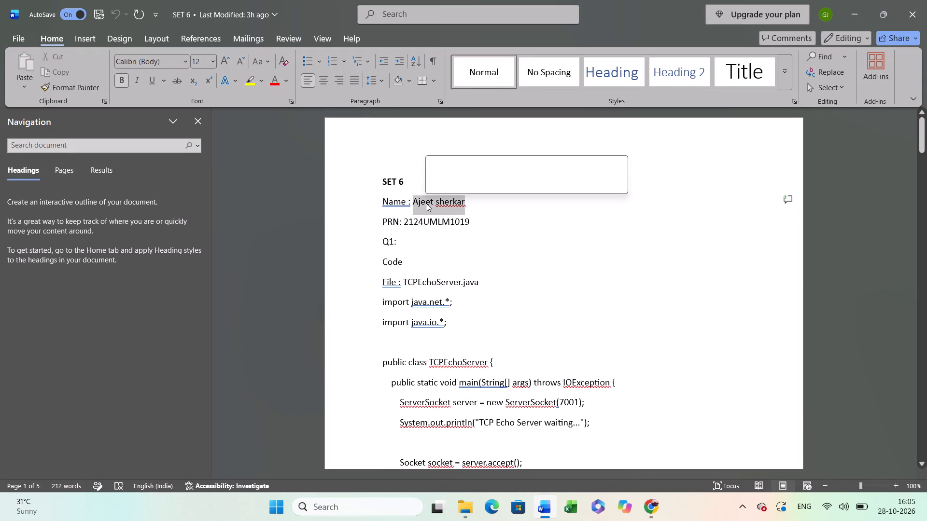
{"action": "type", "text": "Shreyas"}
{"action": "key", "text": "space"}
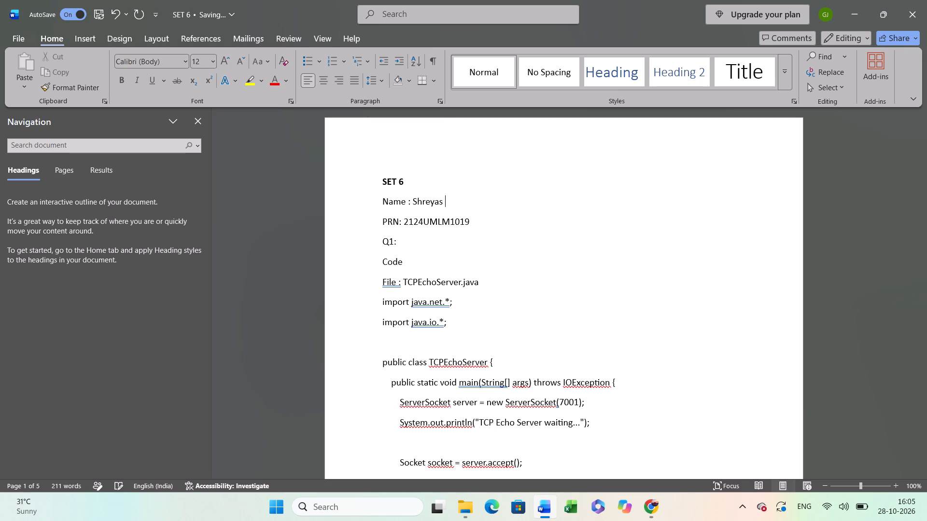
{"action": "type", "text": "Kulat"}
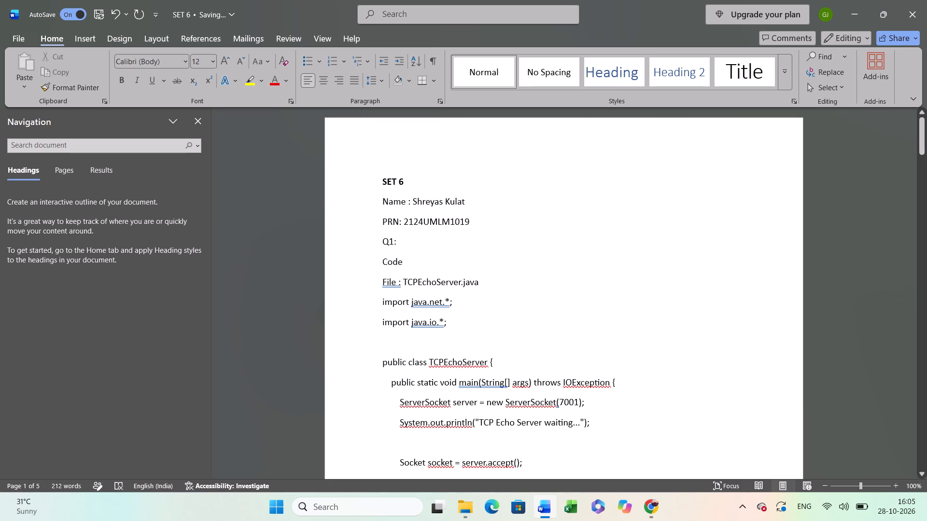
Replace the last three digits of the PRN below the Name line with those of the new student's PRN.
{"action": "left_click", "coordinate": [477, 221]}
{"action": "key", "text": "BackSpace"}
{"action": "key", "text": "BackSpace"}
{"action": "key", "text": "BackSpace"}
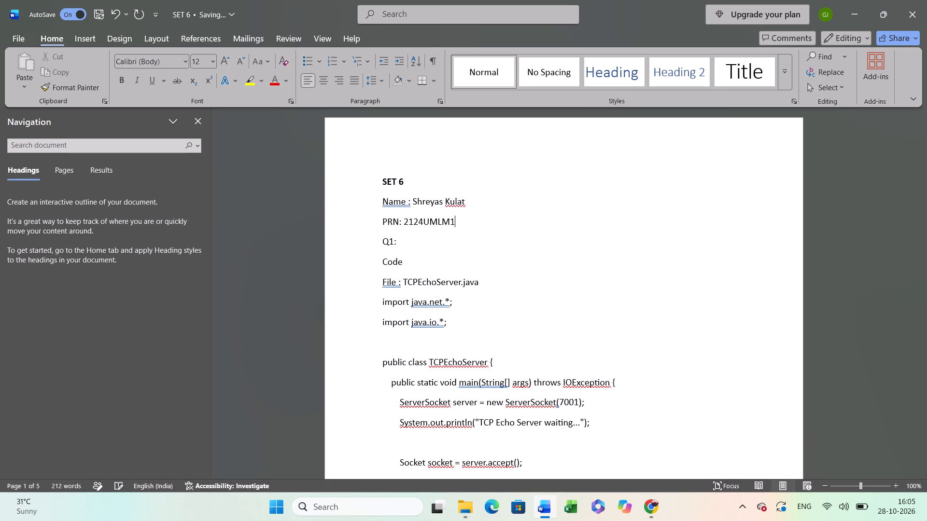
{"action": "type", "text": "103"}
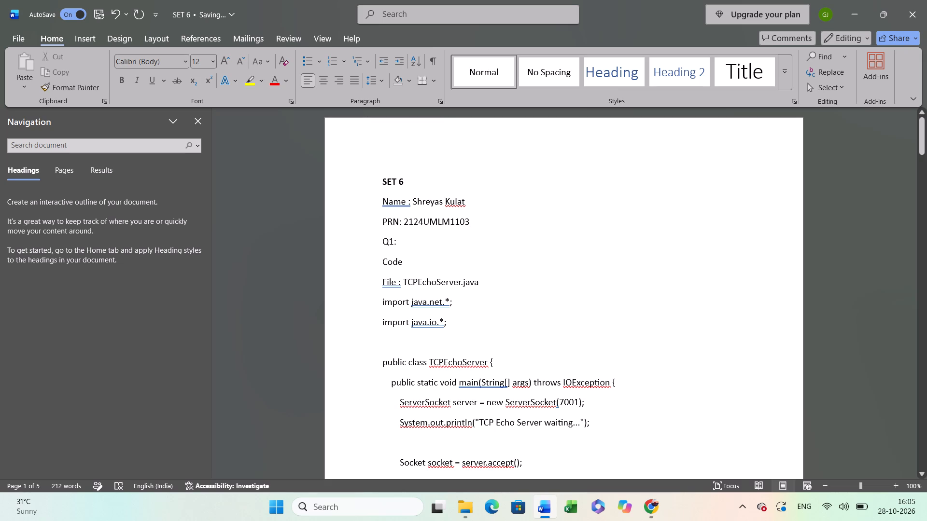
Delete the old answer content under the Code line, from the "File : TCPEchoServer.java" line down to just before the last code editor screenshot.
{"action": "left_click_drag", "start_coordinate": [382, 278], "coordinate": [501, 489]}
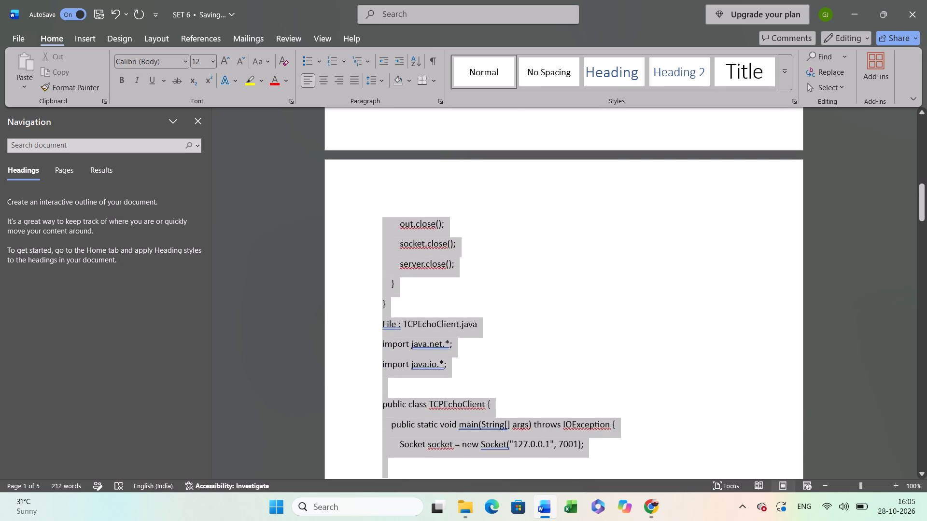
{"action": "left_click_drag", "start_coordinate": [501, 489], "coordinate": [526, 520]}
{"action": "key", "text": "BackSpace"}
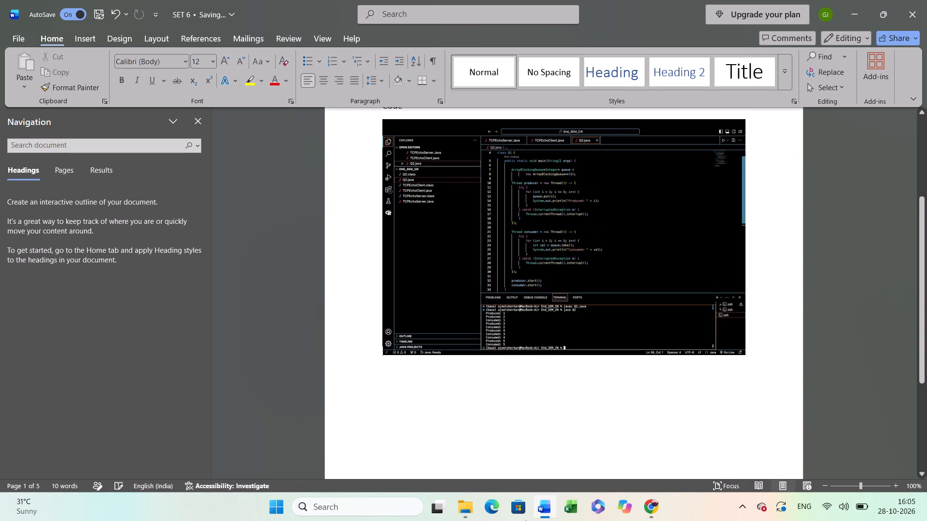
Delete the remaining code editor and terminal screenshot below the Code line.
{"action": "scroll", "coordinate": [526, 520], "scroll_direction": "up", "scroll_amount": 3}
{"action": "left_click", "coordinate": [538, 235]}
{"action": "key", "text": "BackSpace"}
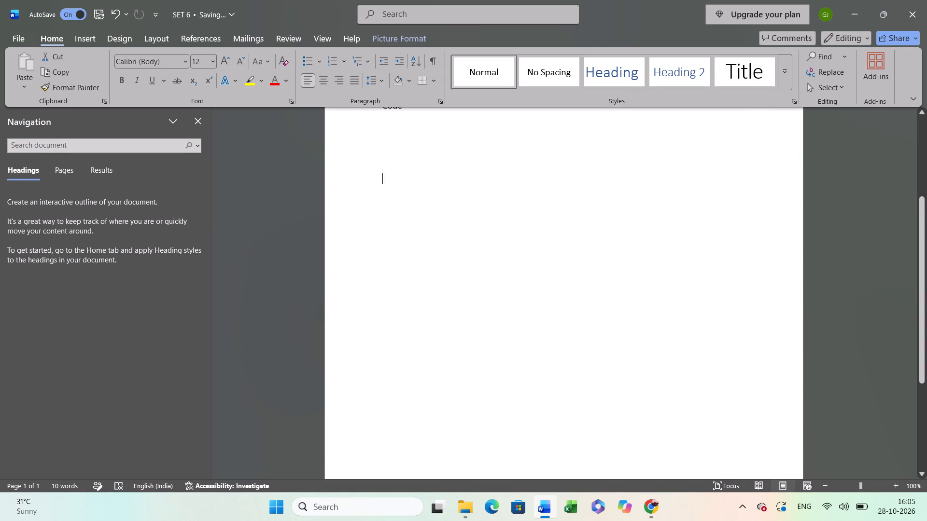
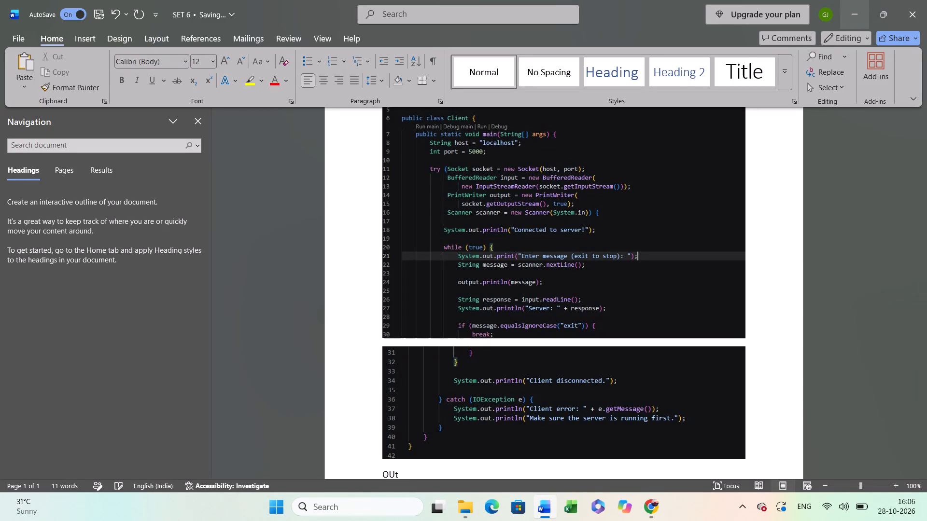
Complete the "Output:" label below the client code screenshots and start a new line beneath it.
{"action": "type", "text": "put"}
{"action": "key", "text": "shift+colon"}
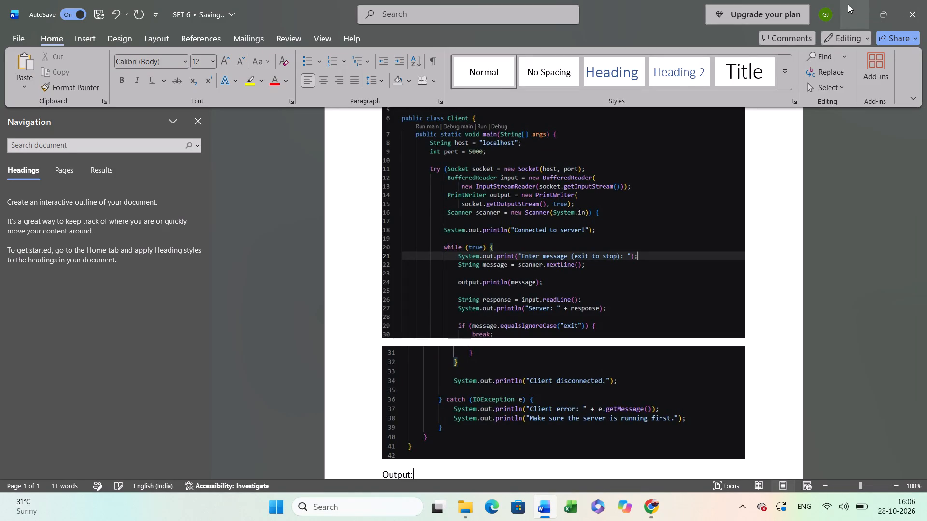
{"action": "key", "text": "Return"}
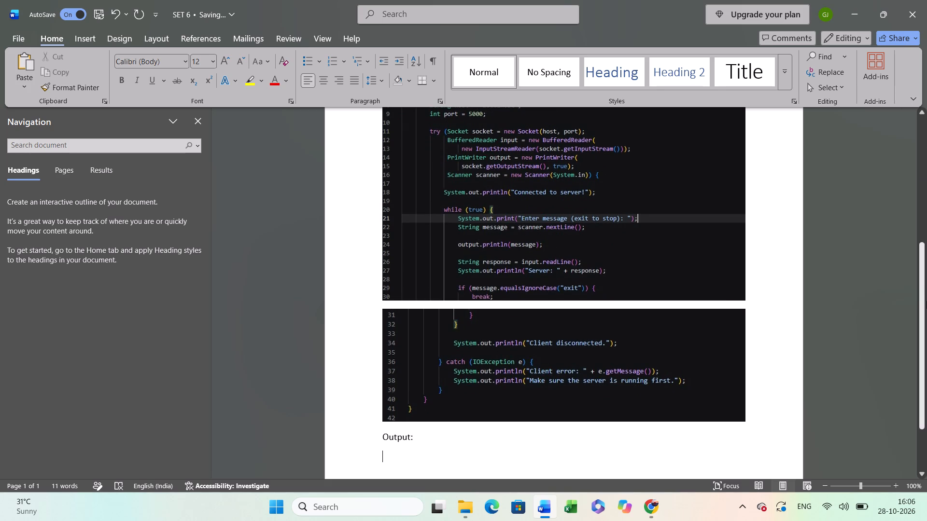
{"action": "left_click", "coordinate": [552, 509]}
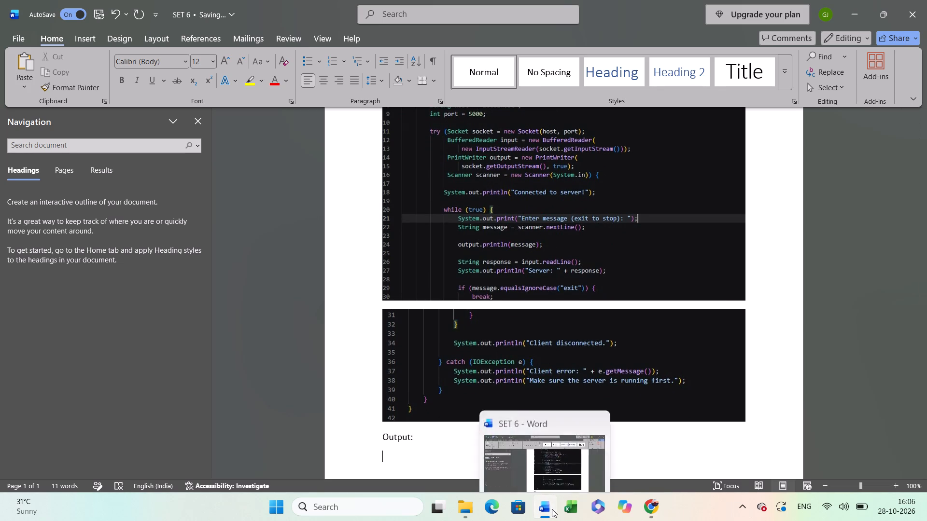
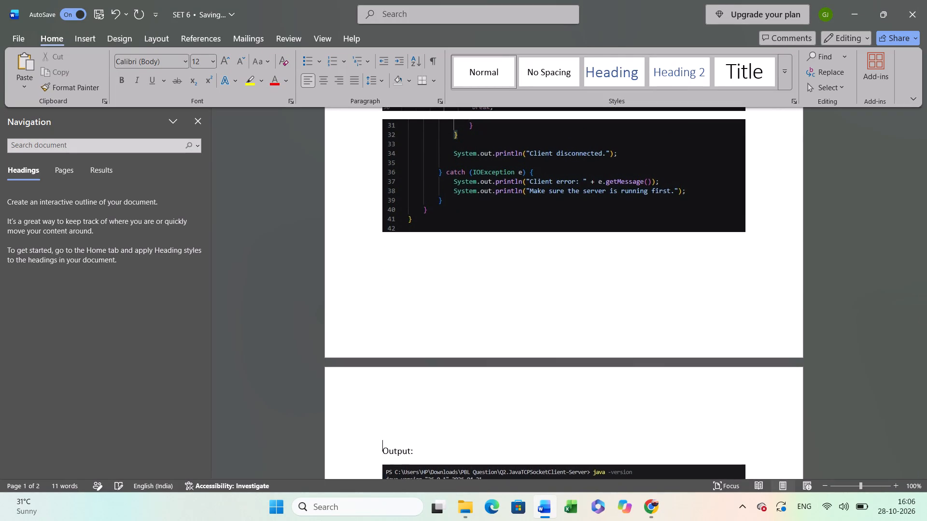
Remove the extra blank line above the "Output:" label, keeping the label at the top of the second page directly above its terminal screenshot.
{"action": "key", "text": "BackSpace"}
{"action": "key", "text": "BackSpace"}
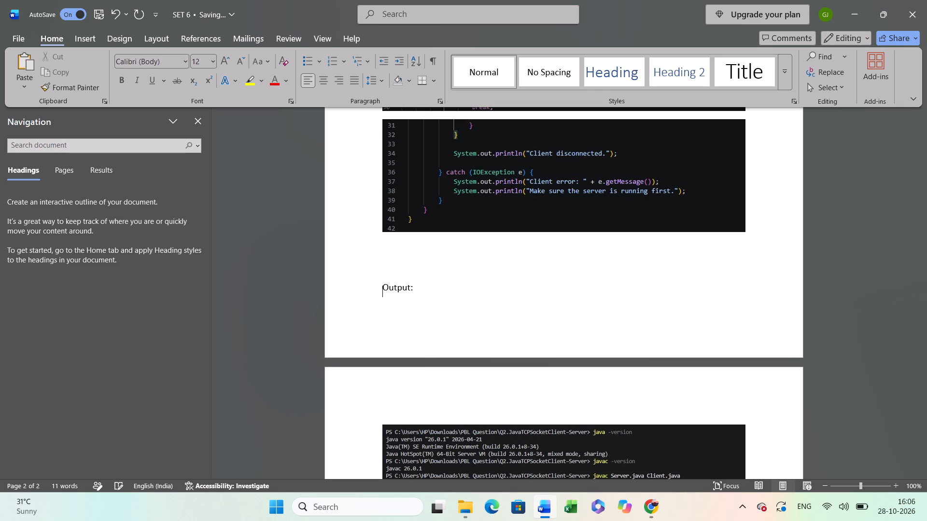
{"action": "key", "text": "Return"}
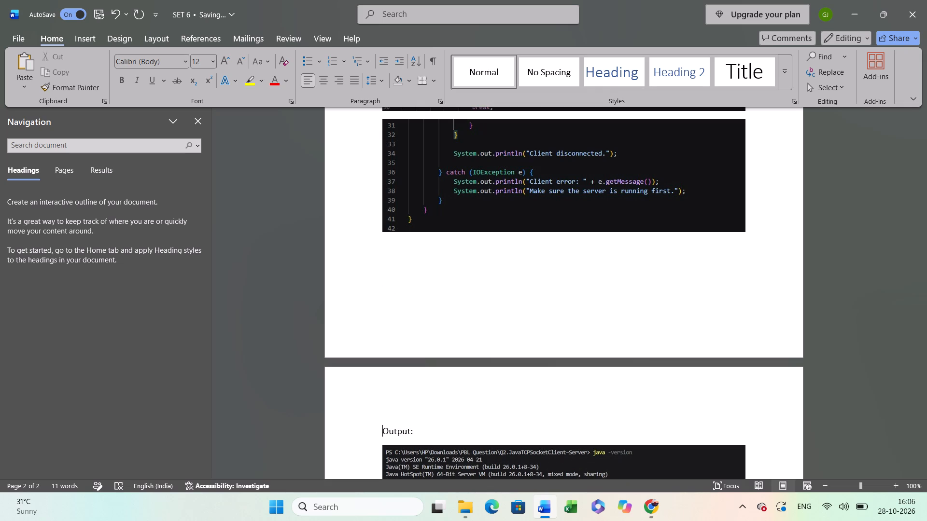
Start a new text line beginning with "Q", two lines below the terminal output image at the end of the document.
{"action": "scroll", "coordinate": [464, 274], "scroll_direction": "down", "scroll_amount": 1}
{"action": "scroll", "coordinate": [464, 274], "scroll_direction": "right", "scroll_amount": 1}
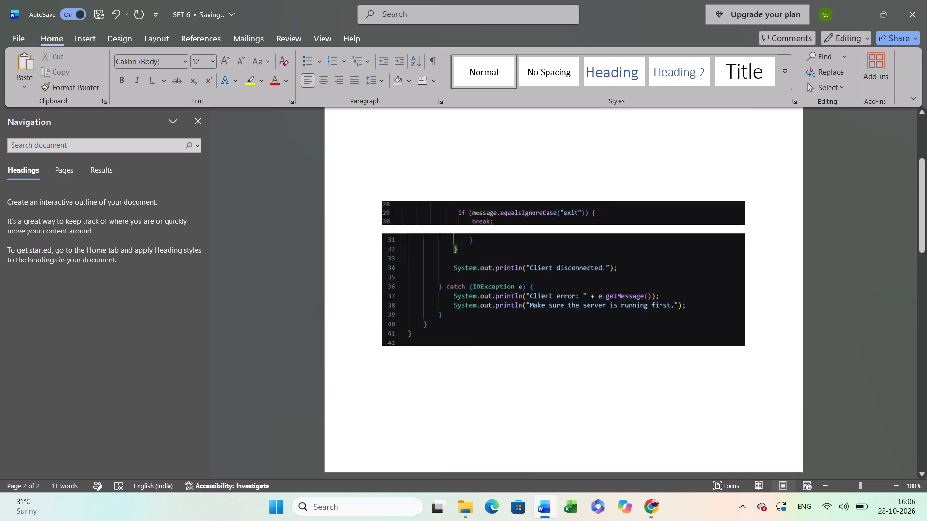
{"action": "scroll", "coordinate": [464, 274], "scroll_direction": "right", "scroll_amount": 1}
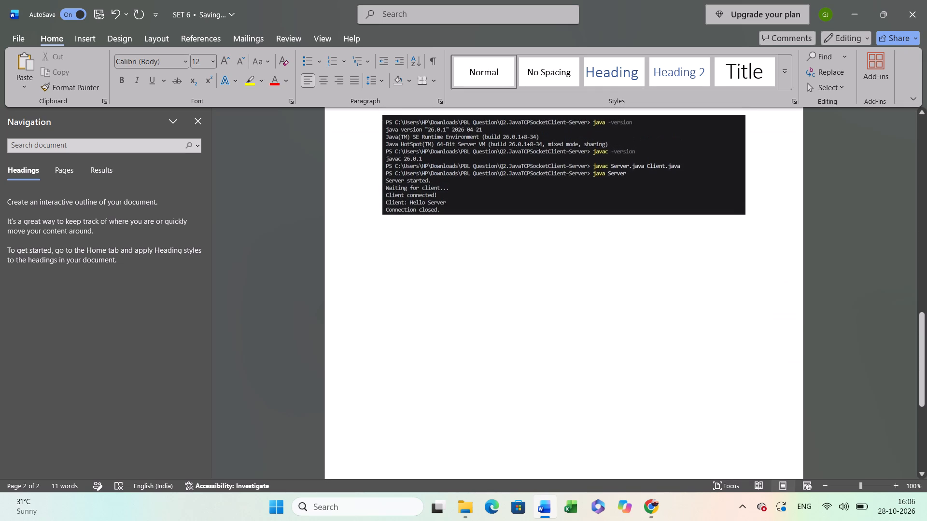
{"action": "left_click", "coordinate": [393, 300]}
{"action": "left_click", "coordinate": [410, 264]}
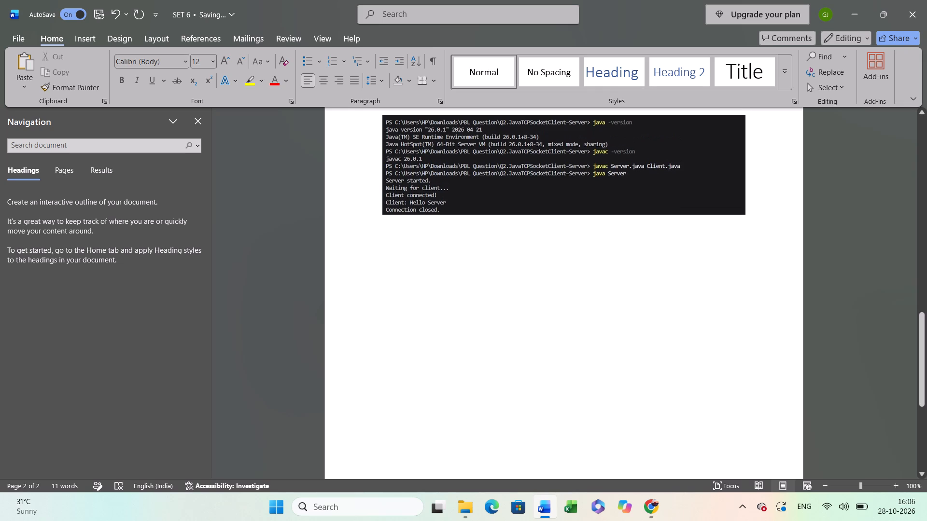
{"action": "left_click", "coordinate": [759, 210]}
{"action": "key", "text": "Return"}
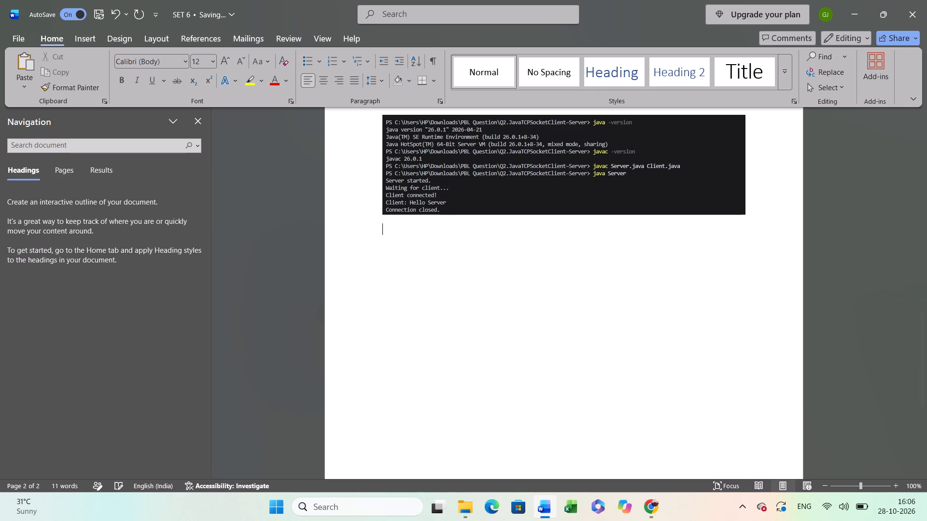
{"action": "key", "text": "Return"}
{"action": "key", "text": "shift+q"}
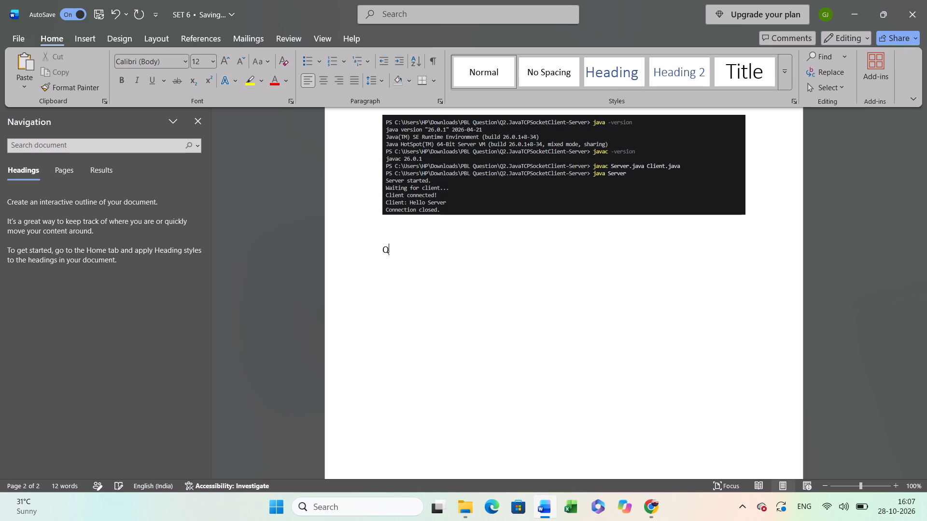
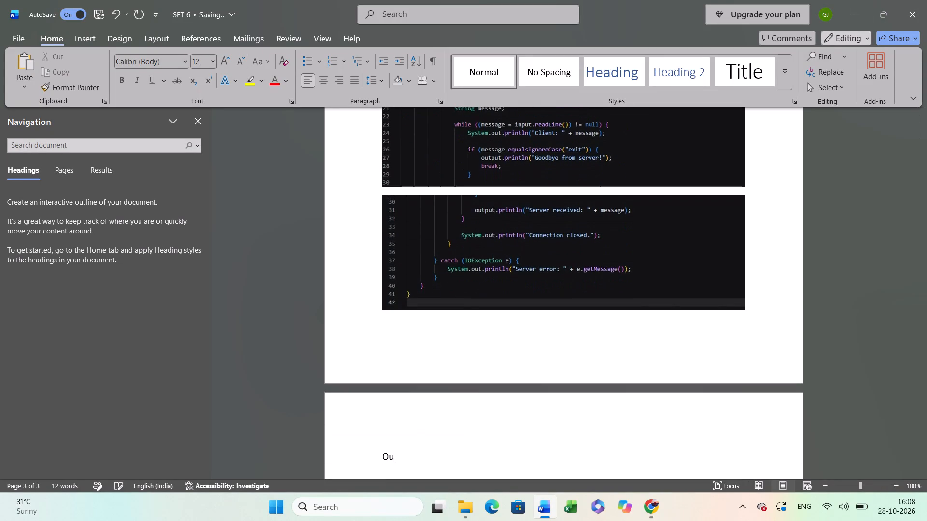
Complete the started text at the top of page 3, below the last code screenshot, as the label "Output:".
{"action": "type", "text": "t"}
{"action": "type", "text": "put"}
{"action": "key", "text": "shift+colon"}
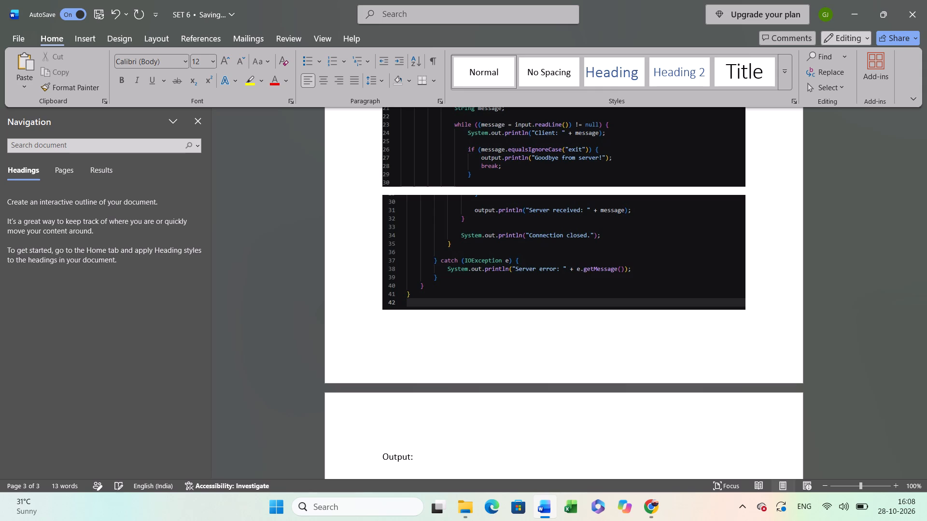
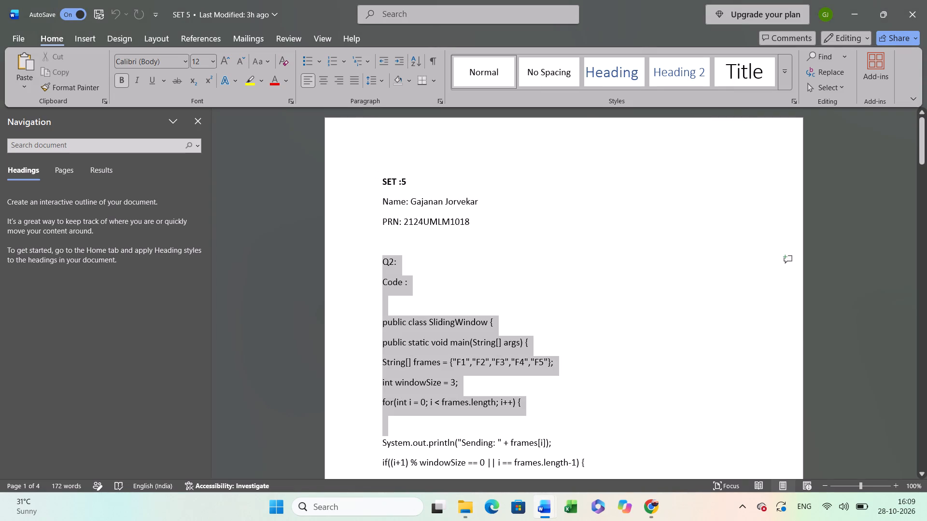
Delete everything from the "Q2:" line to the end of the SET 5 document.
{"action": "left_click_drag", "start_coordinate": [410, 398], "coordinate": [424, 508]}
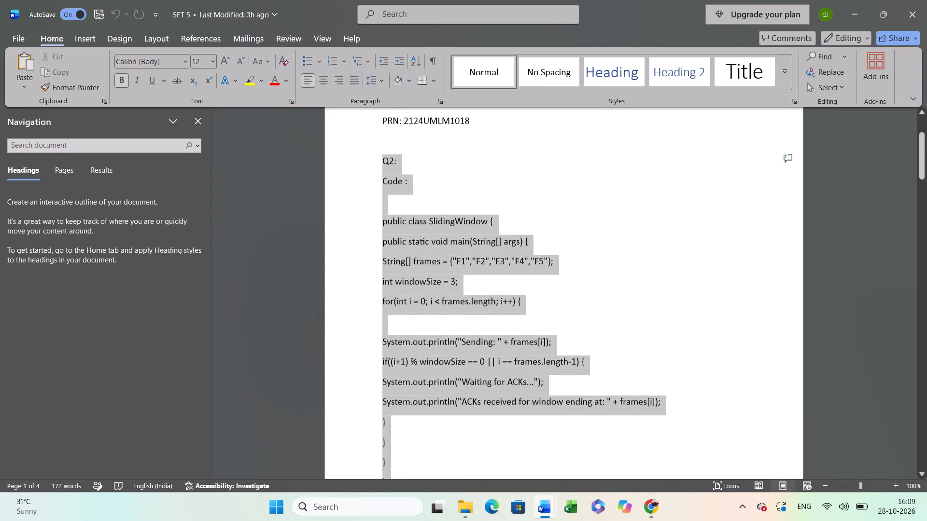
{"action": "left_click_drag", "start_coordinate": [424, 508], "coordinate": [423, 520]}
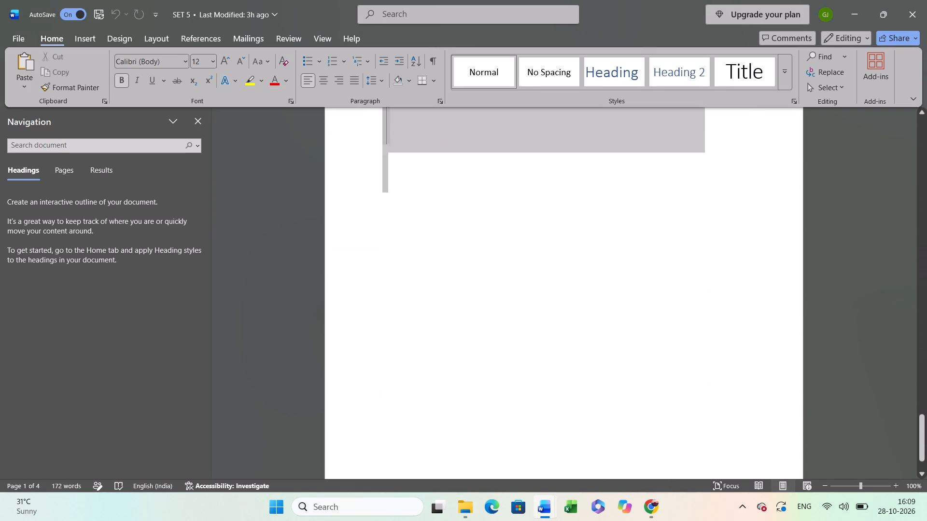
{"action": "left_click_drag", "start_coordinate": [423, 520], "coordinate": [423, 520]}
{"action": "key", "text": "BackSpace"}
Replace the student name on the Name line with the new student's name.
{"action": "scroll", "coordinate": [423, 520], "scroll_direction": "up", "scroll_amount": 2}
{"action": "scroll", "coordinate": [437, 363], "scroll_direction": "up", "scroll_amount": 1}
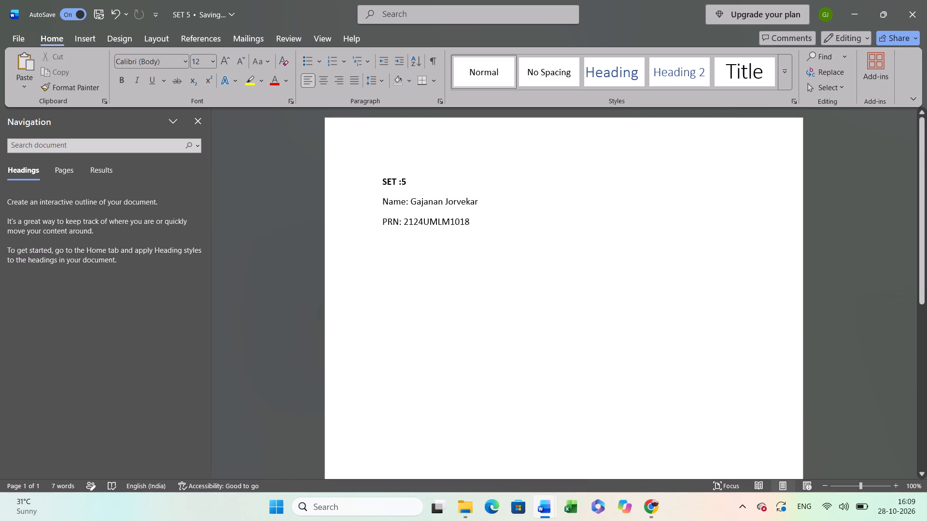
{"action": "left_click_drag", "start_coordinate": [483, 207], "coordinate": [412, 207]}
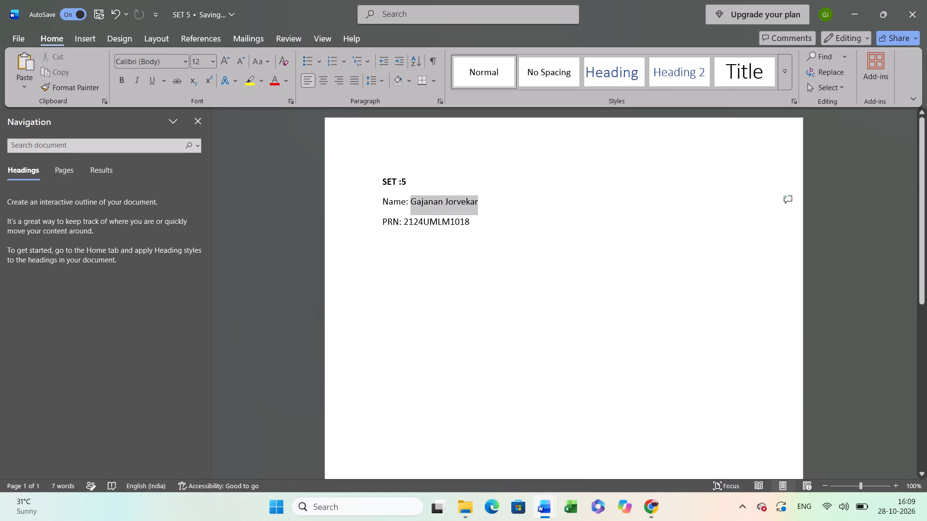
{"action": "left_click_drag", "start_coordinate": [412, 207], "coordinate": [413, 207]}
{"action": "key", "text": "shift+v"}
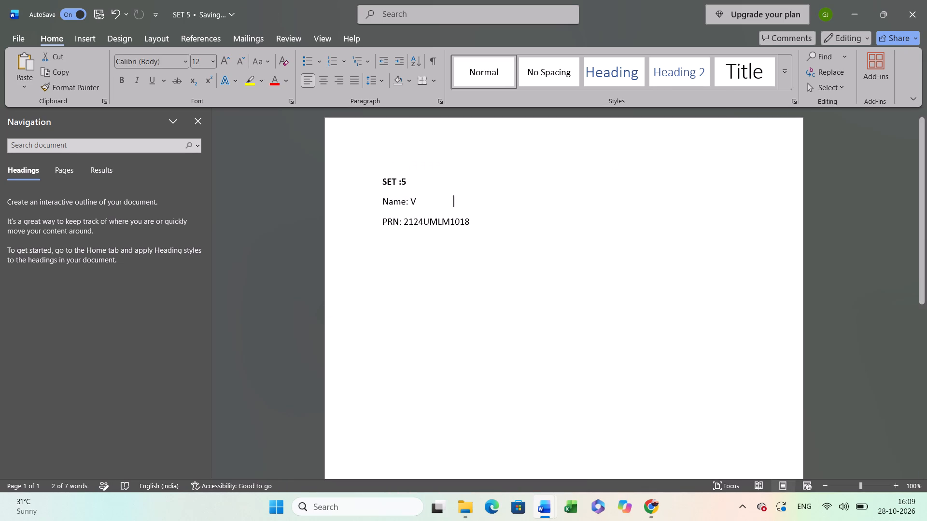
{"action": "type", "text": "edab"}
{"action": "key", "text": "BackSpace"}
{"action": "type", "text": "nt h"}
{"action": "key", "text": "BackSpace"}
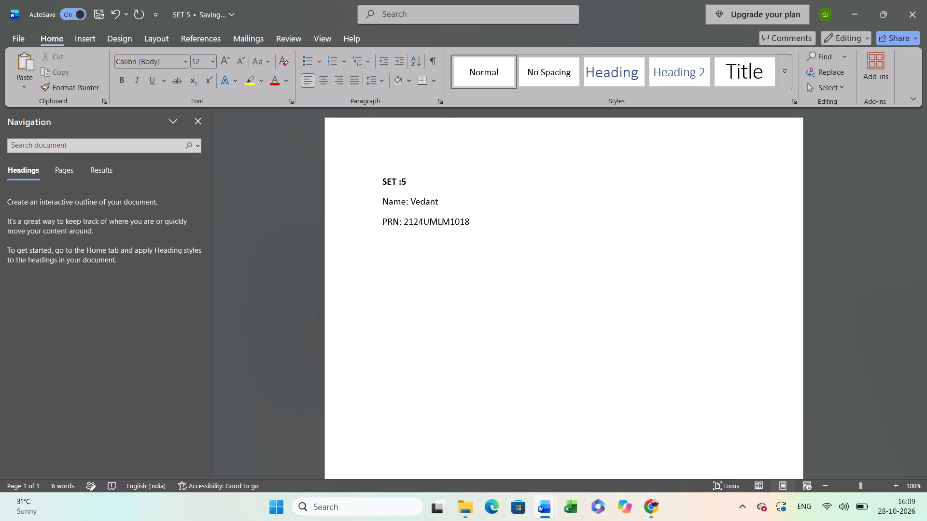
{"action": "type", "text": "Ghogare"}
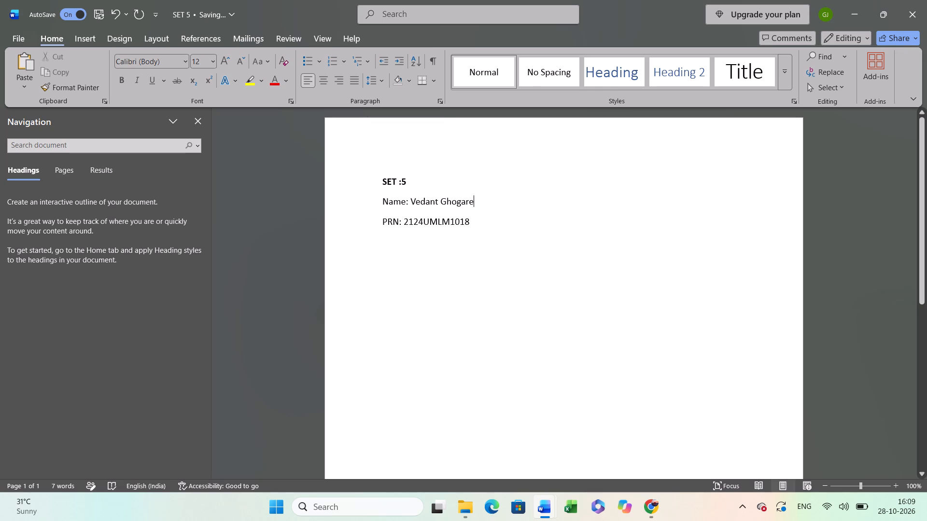
Update the last two digits of the PRN for the new student and add two new lines below it.
{"action": "left_click", "coordinate": [471, 222]}
{"action": "key", "text": "BackSpace"}
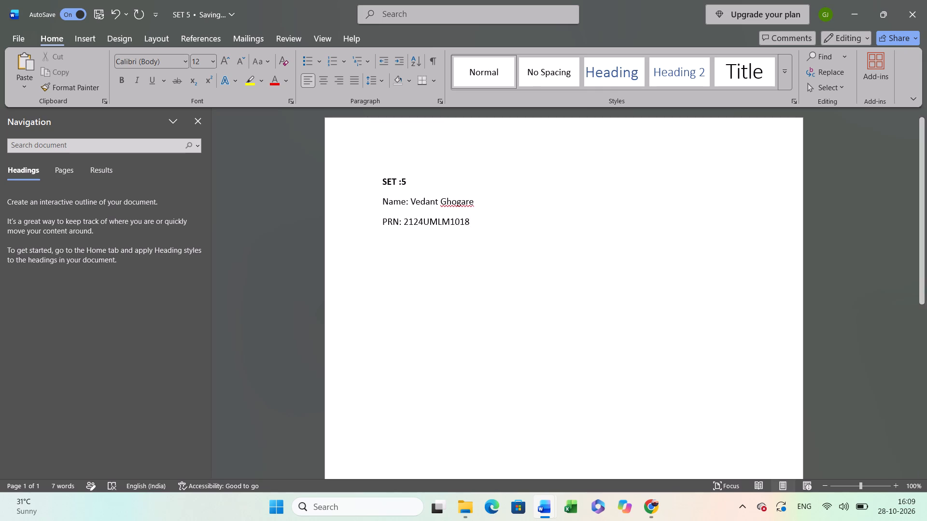
{"action": "key", "text": "BackSpace"}
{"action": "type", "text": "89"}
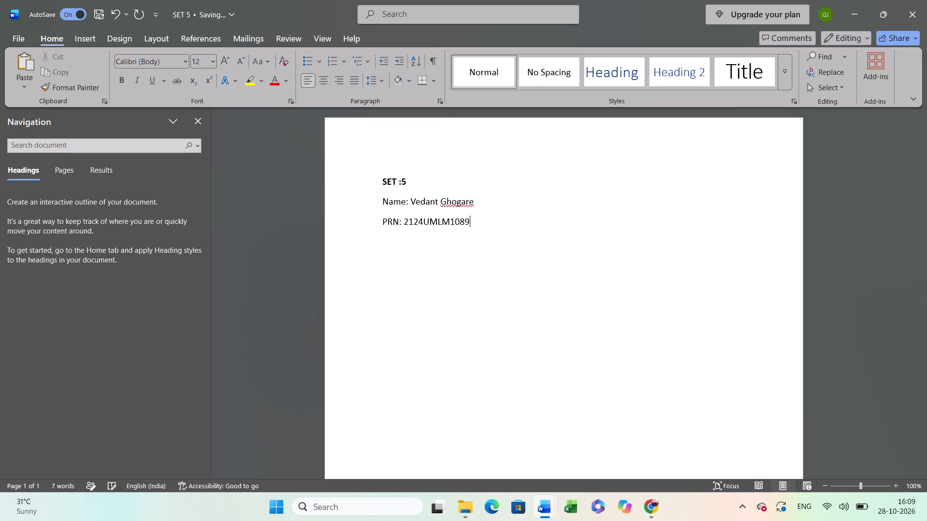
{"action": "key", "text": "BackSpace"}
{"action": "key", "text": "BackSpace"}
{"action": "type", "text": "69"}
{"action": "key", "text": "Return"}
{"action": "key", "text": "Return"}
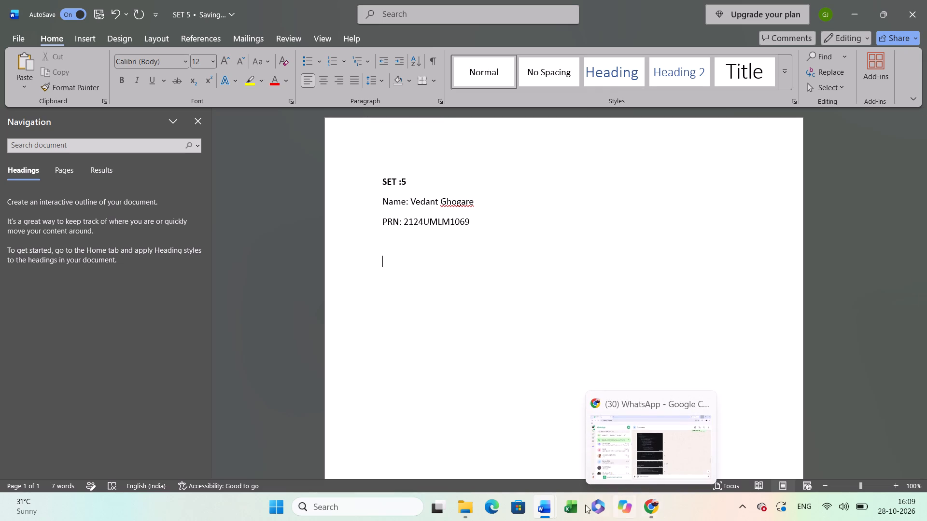
Switch to the SET 6 document and change the question label above "Code" to Q2.
{"action": "left_click", "coordinate": [506, 419]}
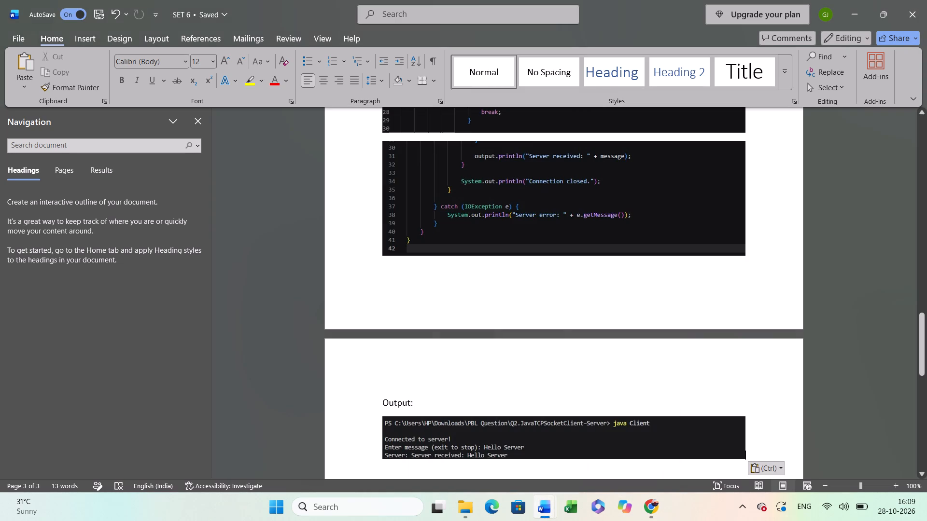
{"action": "scroll", "coordinate": [506, 419], "scroll_direction": "up", "scroll_amount": 2}
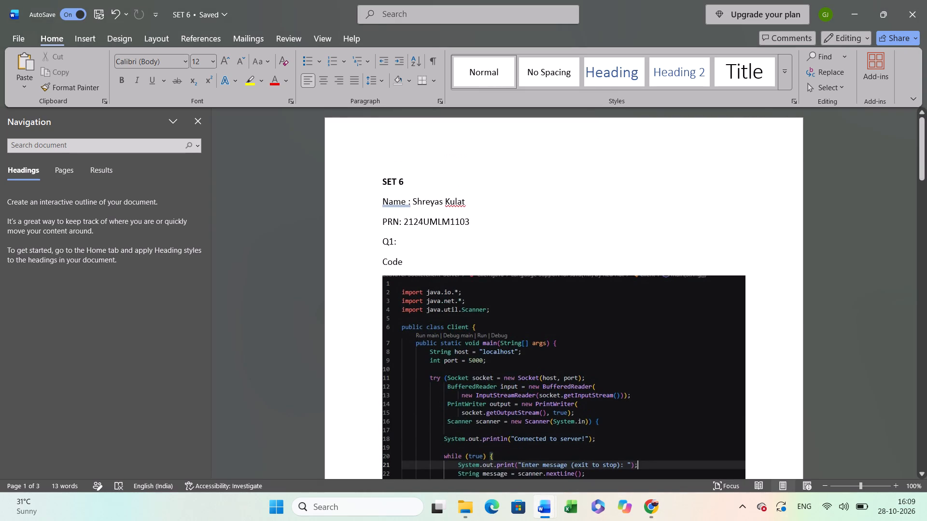
{"action": "left_click", "coordinate": [382, 245]}
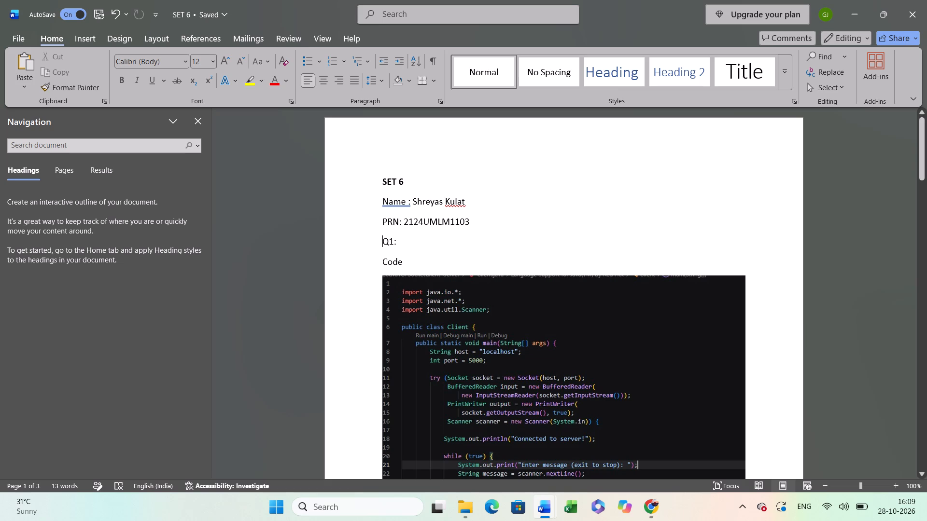
{"action": "left_click", "coordinate": [391, 244]}
{"action": "key", "text": "Right"}
{"action": "key", "text": "backslash"}
{"action": "key", "text": "BackSpace"}
{"action": "key", "text": "BackSpace"}
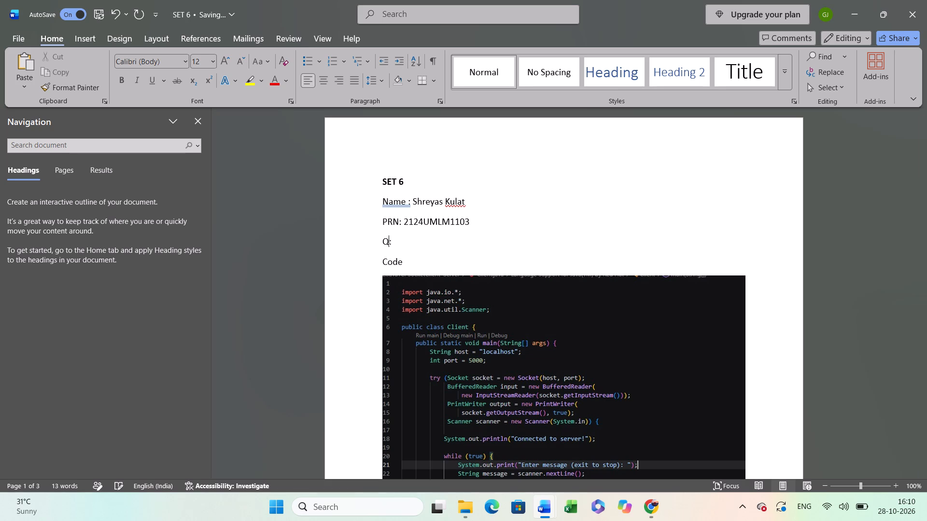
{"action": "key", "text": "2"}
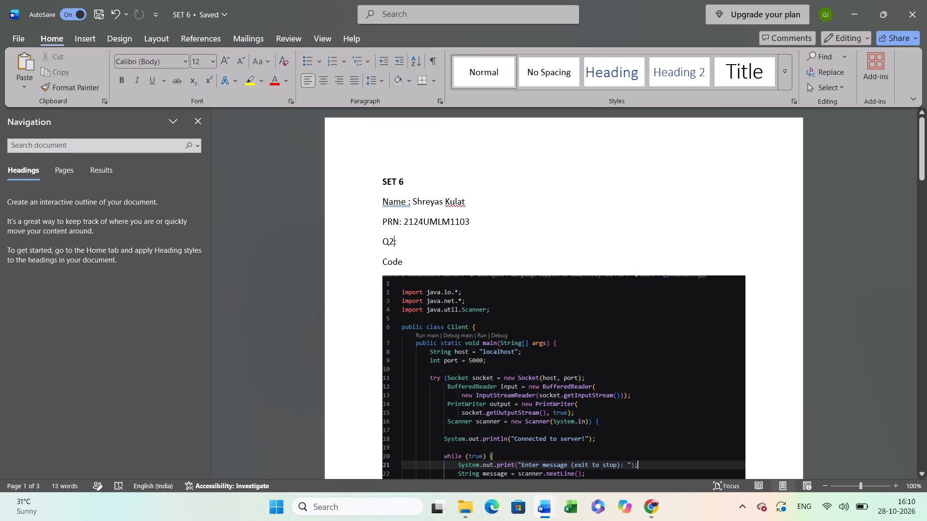
Copy the SET 6 content from the "Q2:" line through the "Output:" section and paste it below the PRN in the SET 5 document.
{"action": "scroll", "coordinate": [487, 354], "scroll_direction": "down", "scroll_amount": 1}
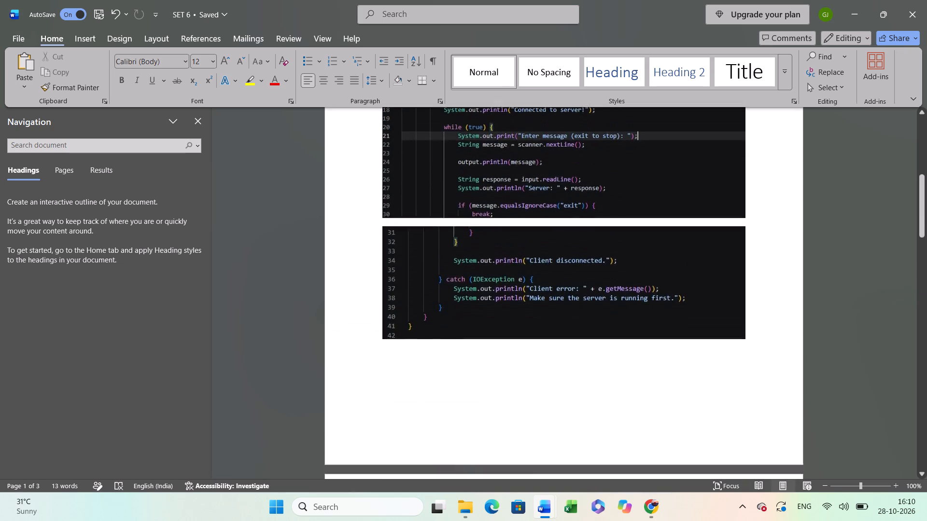
{"action": "scroll", "coordinate": [487, 354], "scroll_direction": "down", "scroll_amount": 1}
{"action": "scroll", "coordinate": [487, 354], "scroll_direction": "up", "scroll_amount": 1}
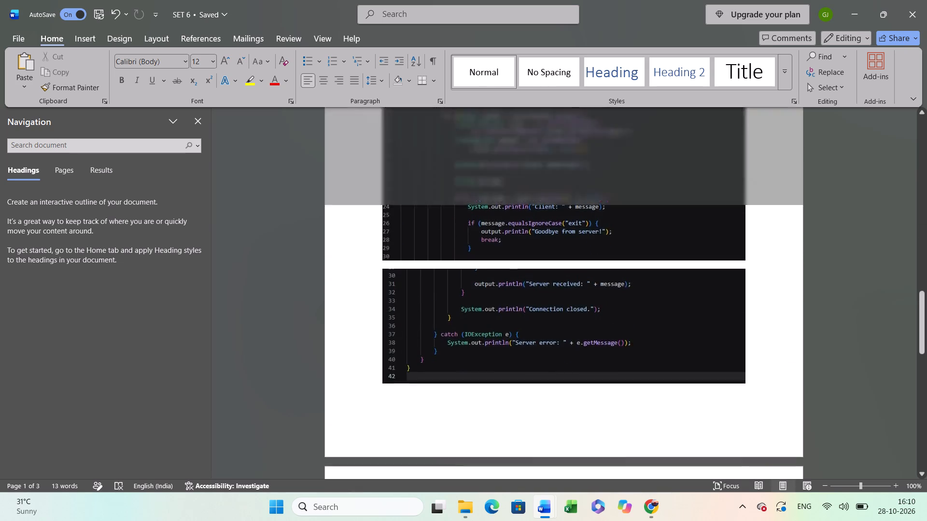
{"action": "scroll", "coordinate": [487, 354], "scroll_direction": "up", "scroll_amount": 1}
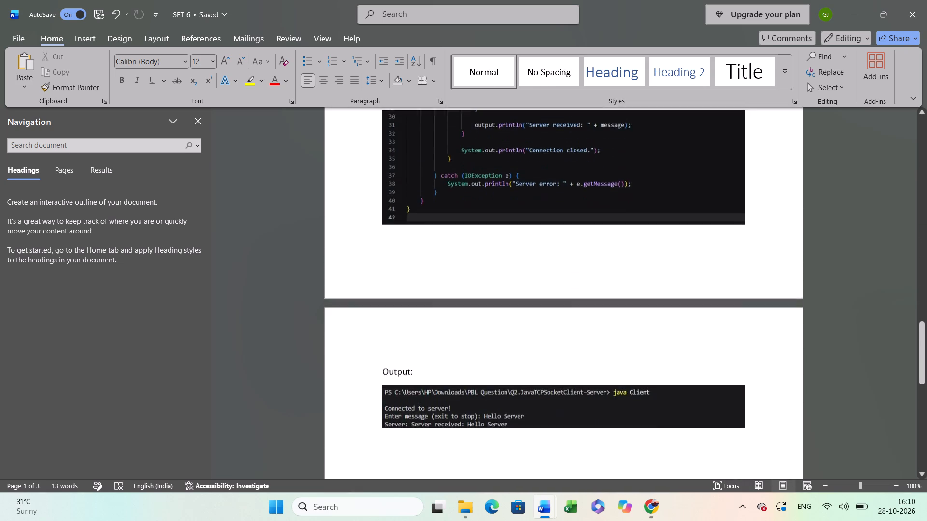
{"action": "scroll", "coordinate": [487, 354], "scroll_direction": "up", "scroll_amount": 4}
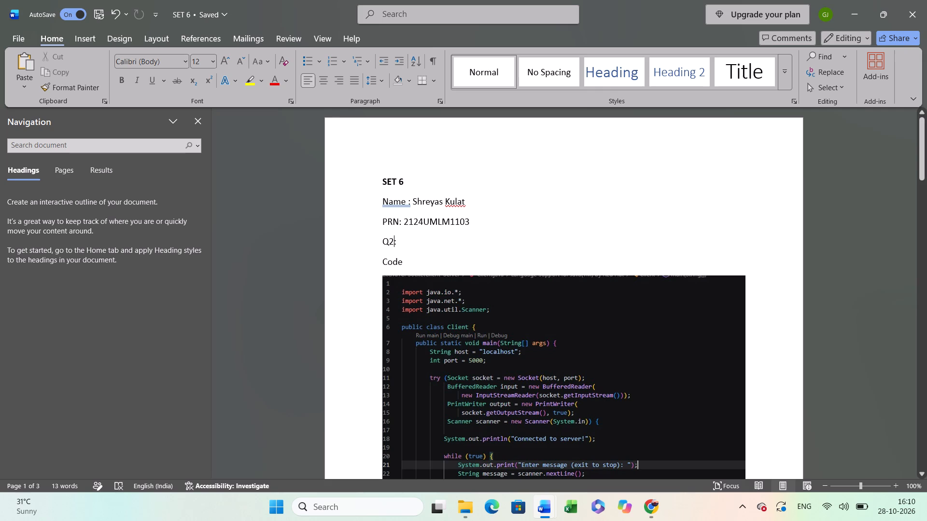
{"action": "left_click_drag", "start_coordinate": [379, 236], "coordinate": [490, 516]}
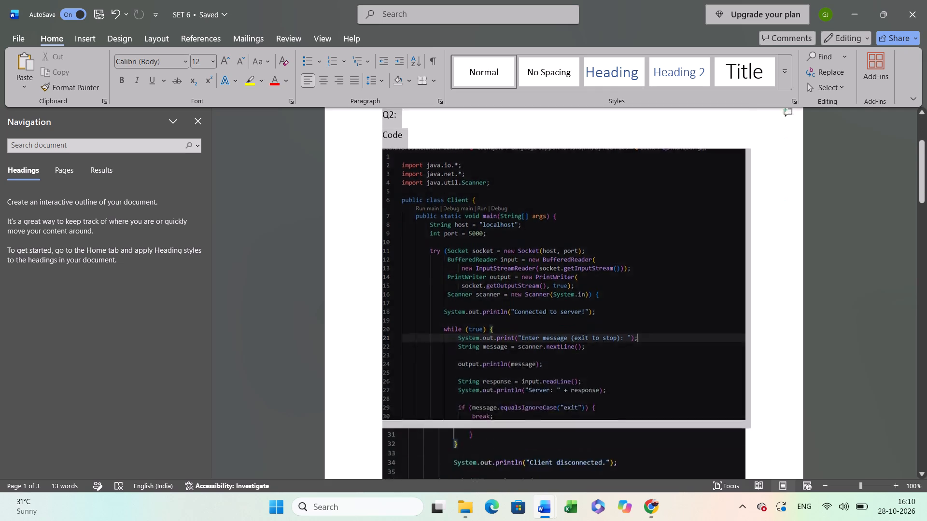
{"action": "left_click_drag", "start_coordinate": [490, 516], "coordinate": [491, 520]}
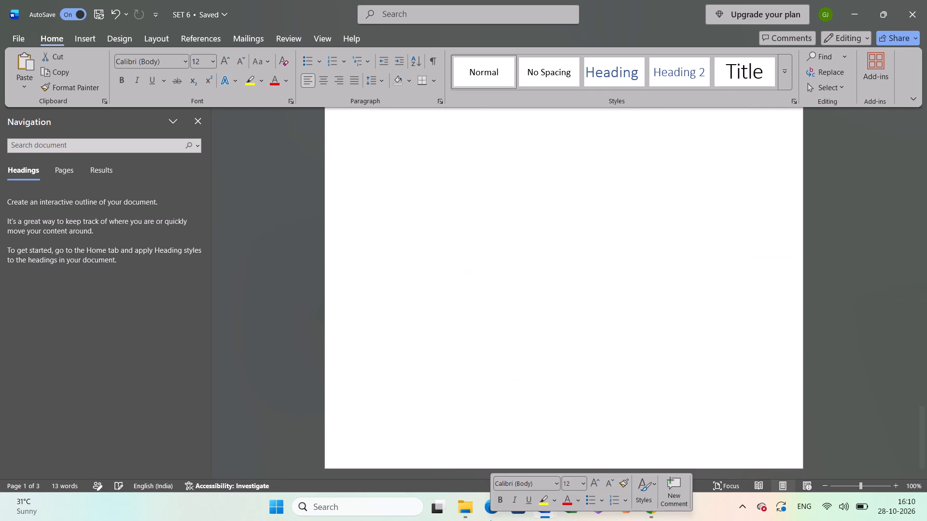
{"action": "key", "text": "ctrl+c"}
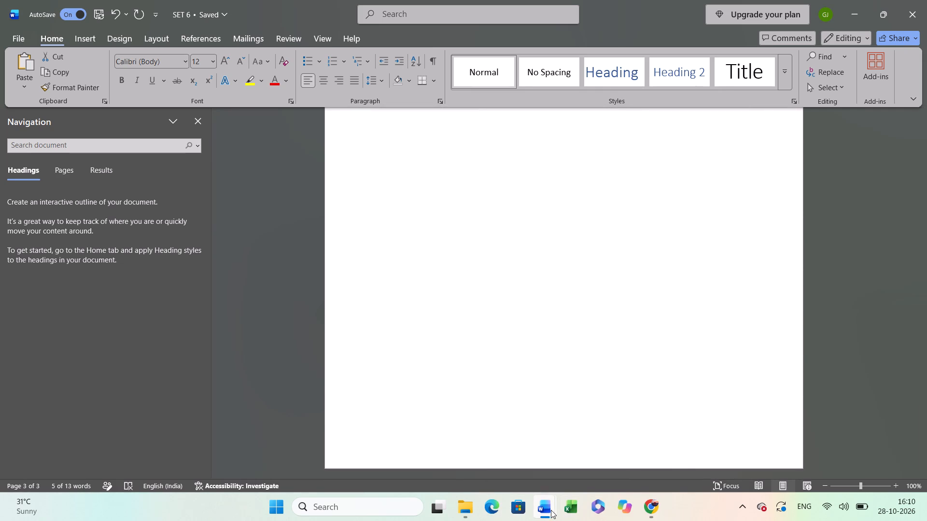
{"action": "left_click", "coordinate": [604, 459]}
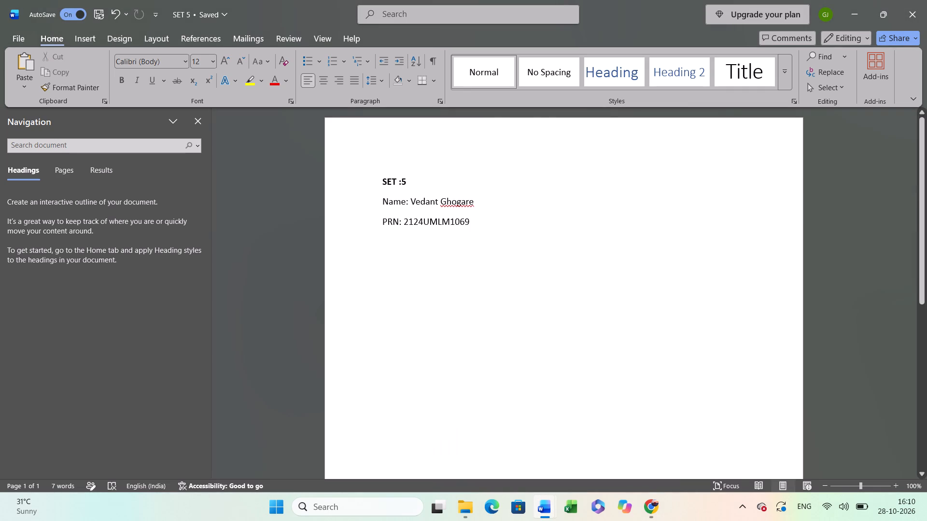
{"action": "key", "text": "ctrl+v"}
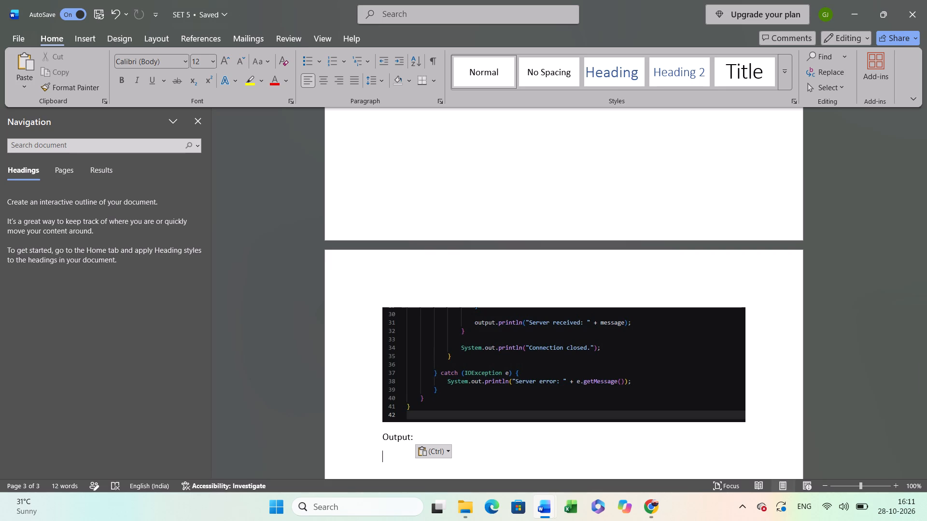
Change the set number in the heading of the SET 5 document to 1.
{"action": "scroll", "coordinate": [604, 459], "scroll_direction": "up", "scroll_amount": 6}
{"action": "left_click", "coordinate": [463, 181]}
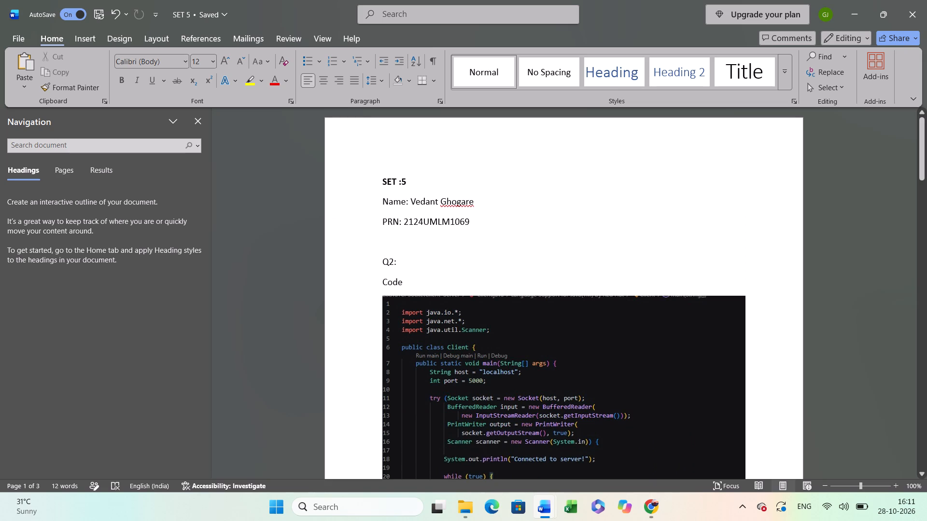
{"action": "key", "text": "BackSpace"}
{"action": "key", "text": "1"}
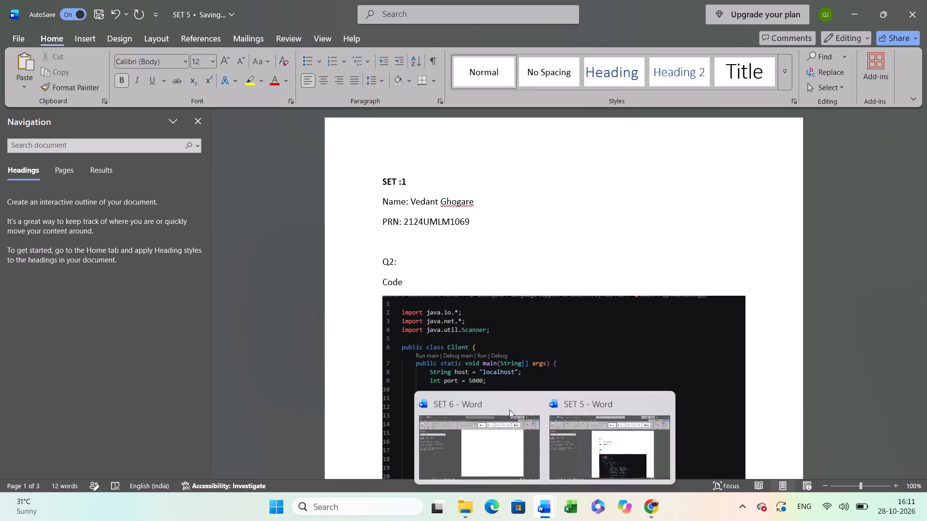
Switch to the SET 6 document and place the cursor at the end of its set heading.
{"action": "left_click", "coordinate": [506, 444]}
{"action": "scroll", "coordinate": [557, 341], "scroll_direction": "up", "scroll_amount": 20}
{"action": "scroll", "coordinate": [557, 341], "scroll_direction": "up", "scroll_amount": 4}
{"action": "left_click", "coordinate": [449, 179]}
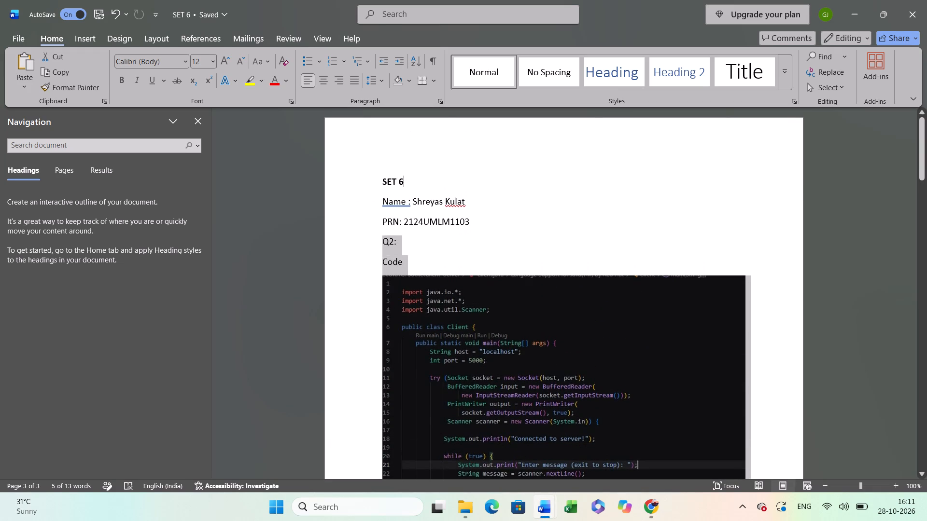
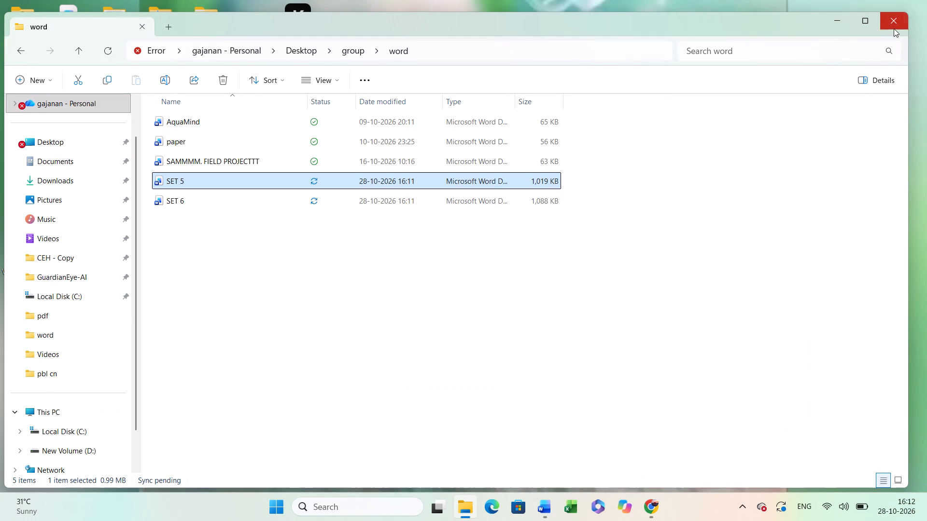
Close the word folder window and launch the app with the K icon from the desktop.
{"action": "left_click", "coordinate": [894, 28]}
{"action": "double_click", "coordinate": [299, 36]}
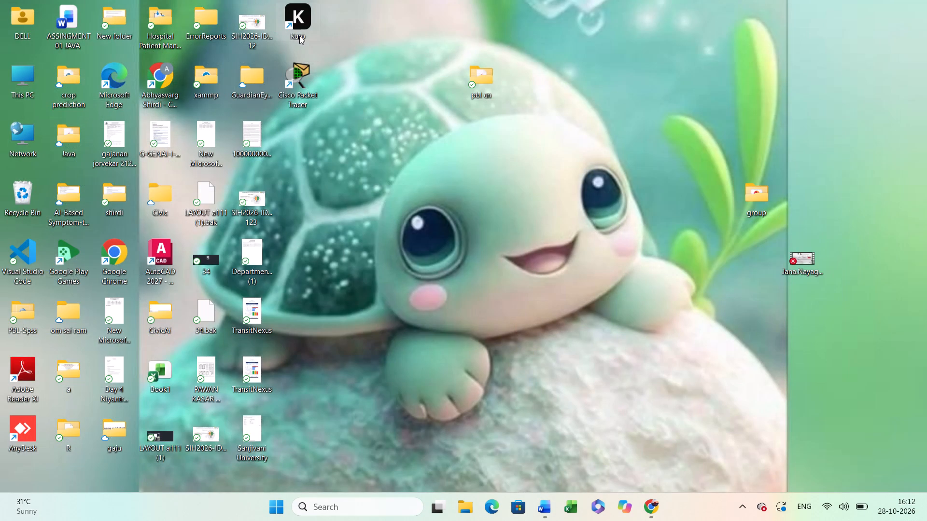
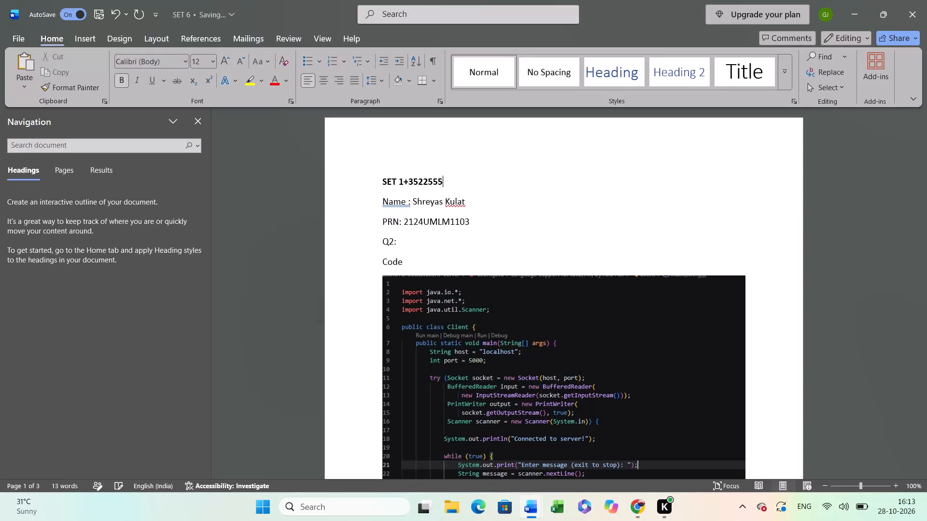
Delete the stray characters after "SET 1" in the heading of the SET 6 document.
{"action": "key", "text": "BackSpace"}
{"action": "key", "text": "BackSpace"}
{"action": "key", "text": "BackSpace"}
{"action": "key", "text": "BackSpace"}
{"action": "key", "text": "BackSpace"}
{"action": "key", "text": "BackSpace"}
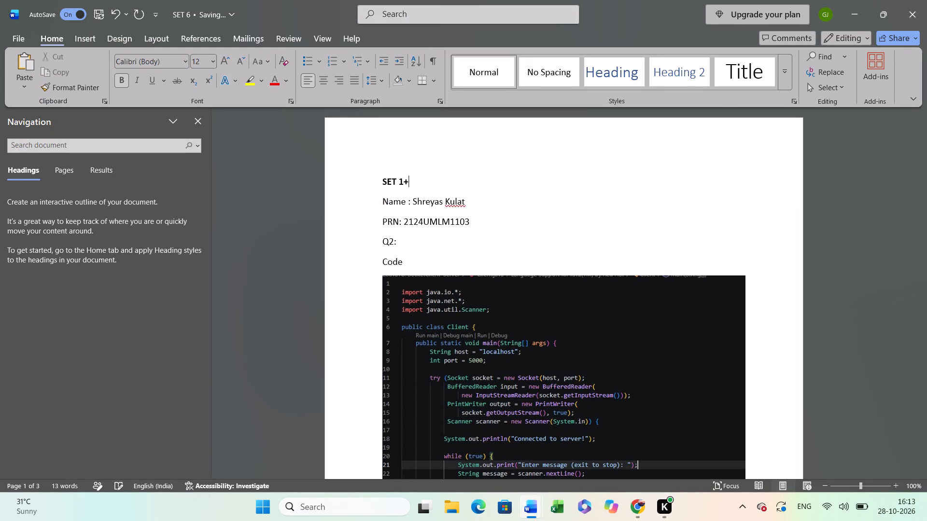
{"action": "key", "text": "BackSpace"}
Start saving a copy of the SET 6 document on this PC with the file name SET 1.
{"action": "left_click", "coordinate": [26, 43]}
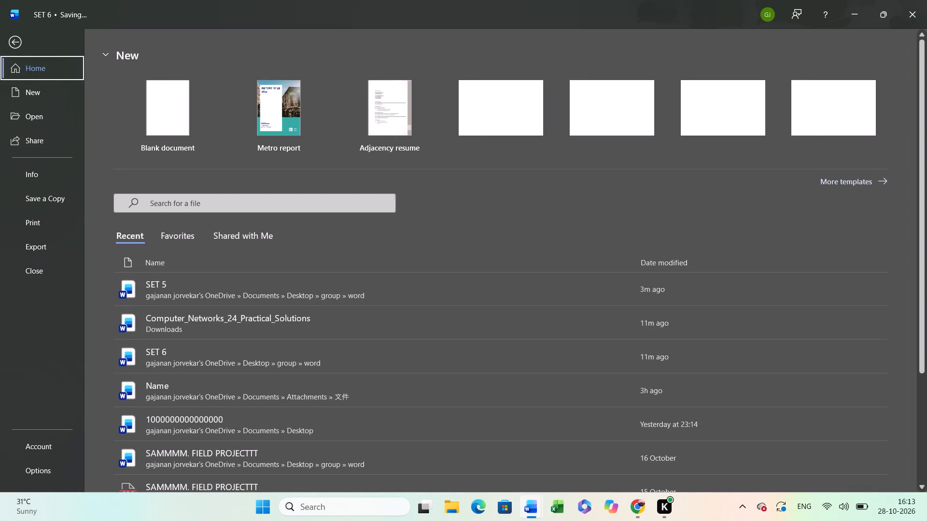
{"action": "left_click", "coordinate": [61, 201]}
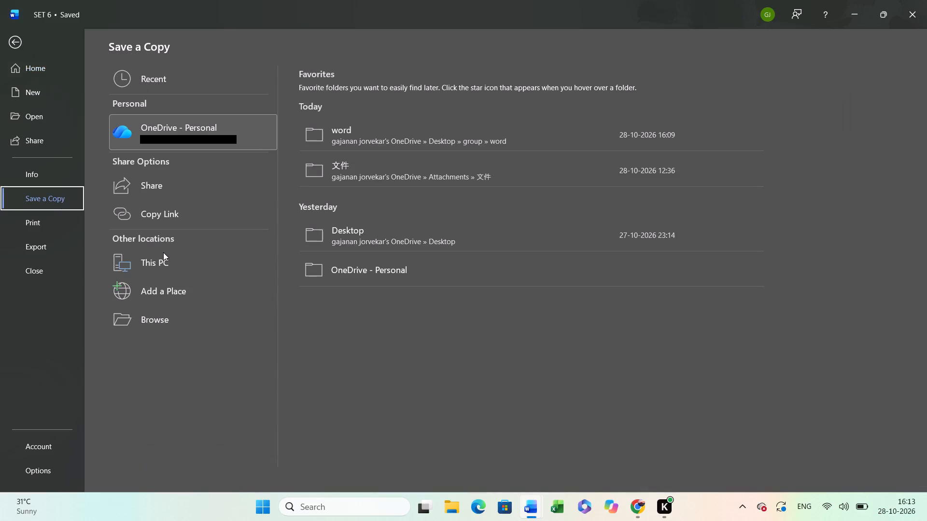
{"action": "double_click", "coordinate": [163, 252]}
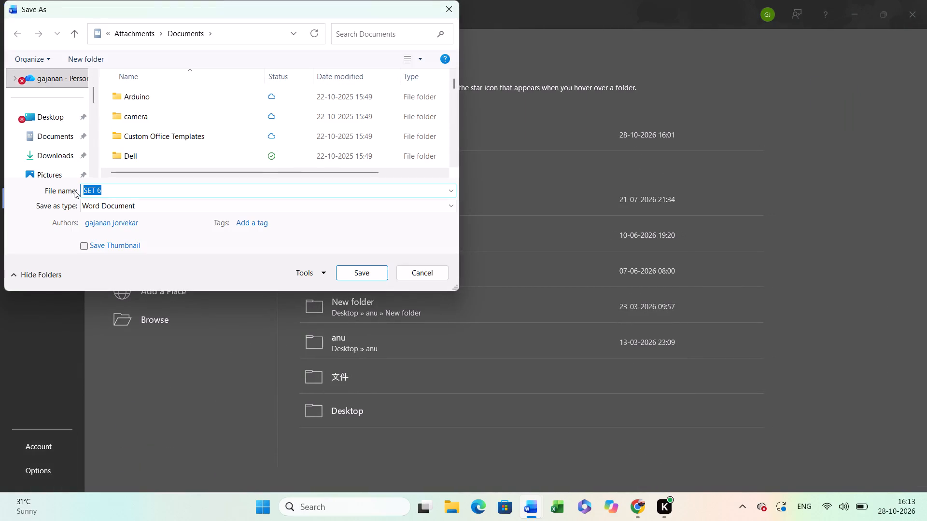
{"action": "left_click", "coordinate": [110, 190]}
{"action": "key", "text": "BackSpace"}
{"action": "key", "text": "1"}
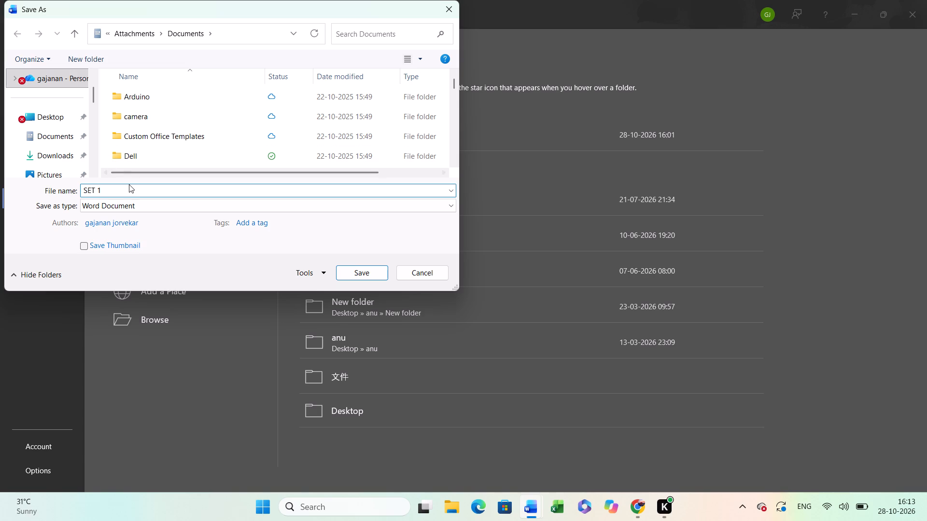
{"action": "left_click", "coordinate": [129, 183]}
Change the copy's file name to shreyas and save it in the word folder inside Desktop > group.
{"action": "double_click", "coordinate": [51, 118]}
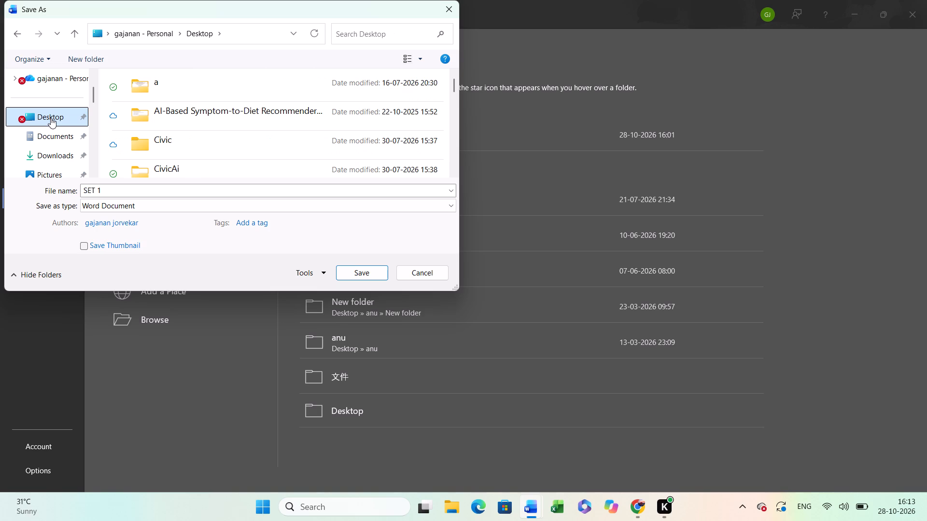
{"action": "scroll", "coordinate": [72, 155], "scroll_direction": "down", "scroll_amount": 1}
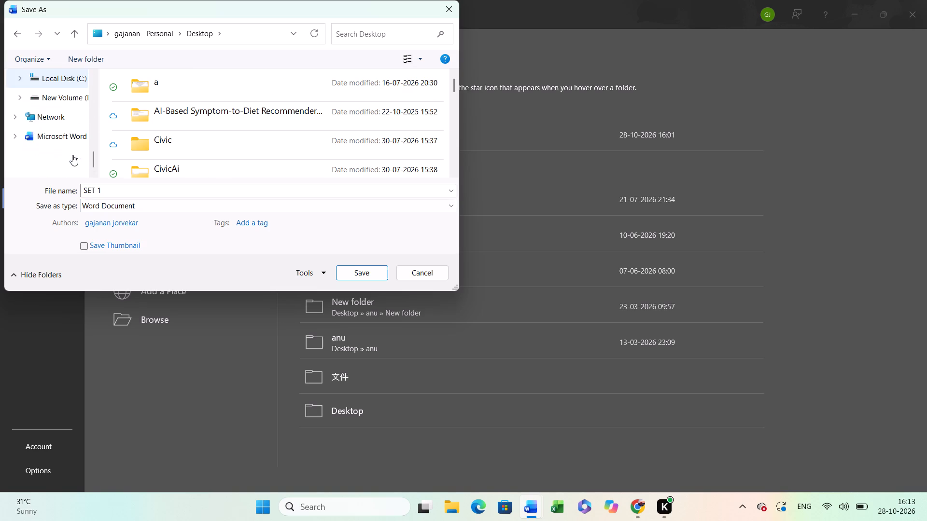
{"action": "scroll", "coordinate": [72, 155], "scroll_direction": "down", "scroll_amount": 1}
{"action": "left_click_drag", "start_coordinate": [133, 190], "coordinate": [63, 196]}
{"action": "key", "text": "BackSpace"}
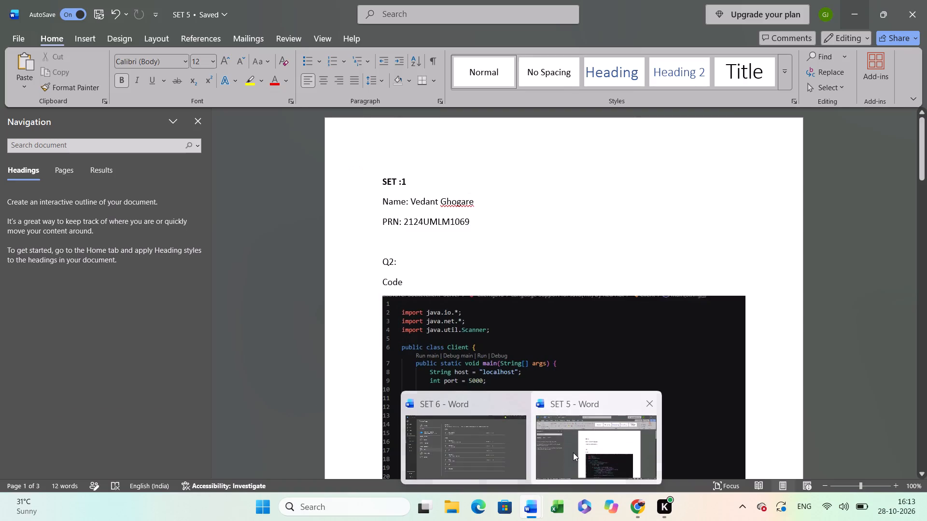
{"action": "type", "text": "shy"}
{"action": "key", "text": "BackSpace"}
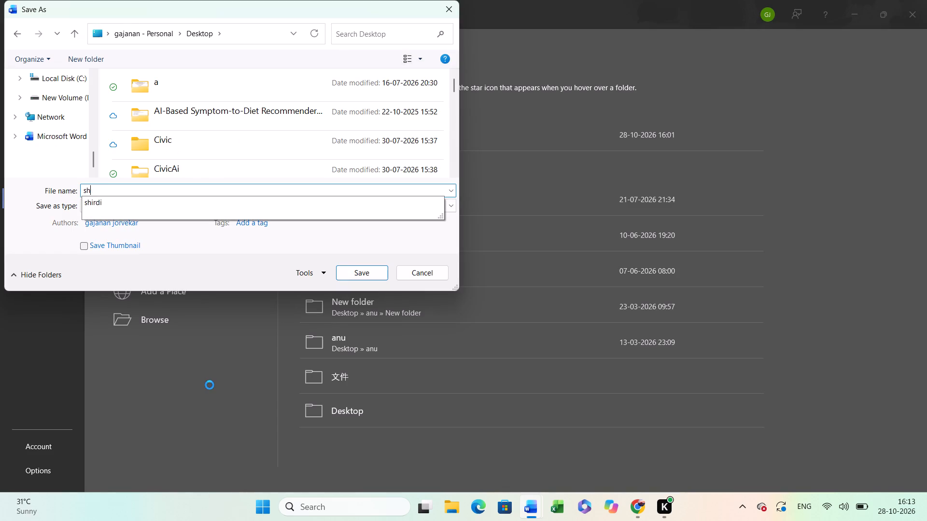
{"action": "type", "text": "reyas"}
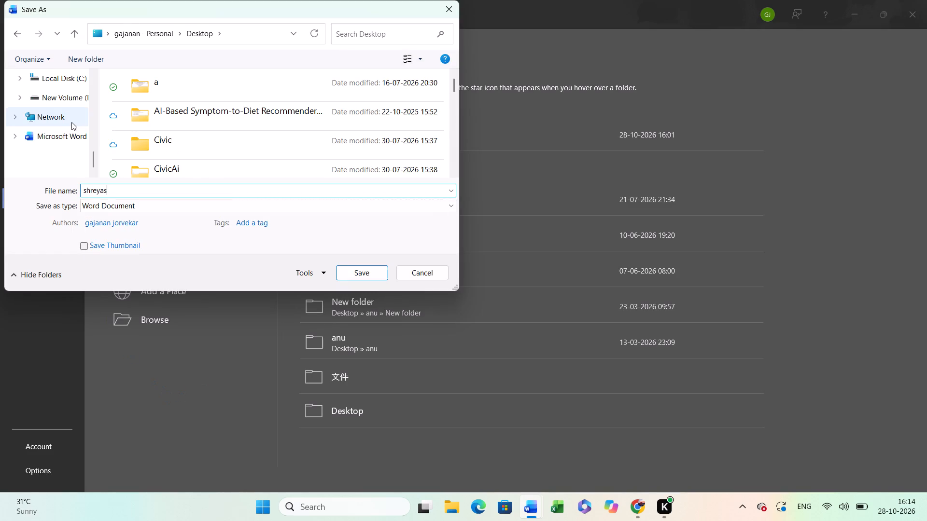
{"action": "scroll", "coordinate": [163, 151], "scroll_direction": "down", "scroll_amount": 1}
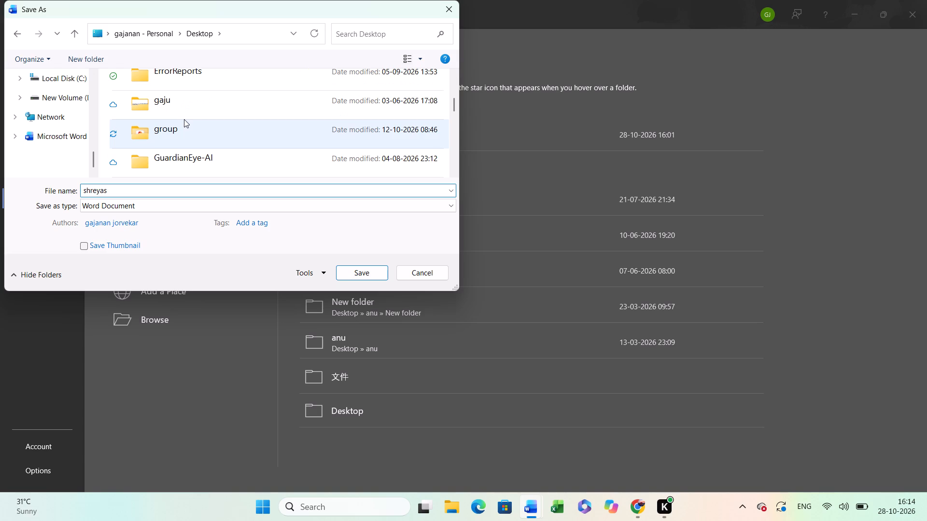
{"action": "double_click", "coordinate": [184, 119]}
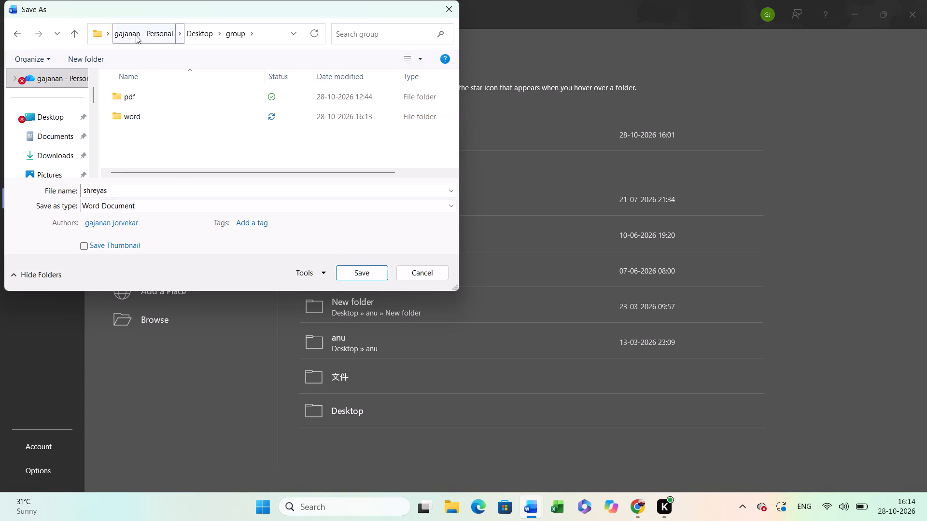
{"action": "double_click", "coordinate": [164, 115]}
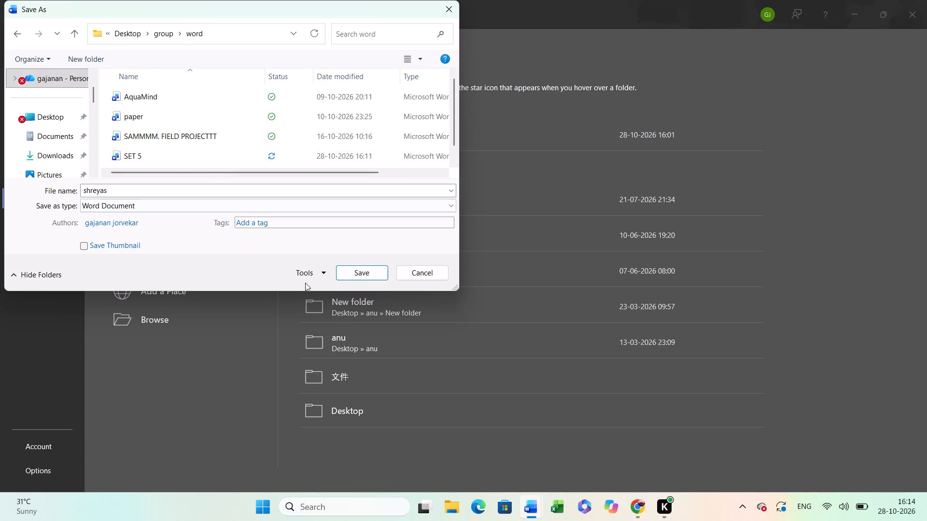
{"action": "left_click", "coordinate": [363, 276]}
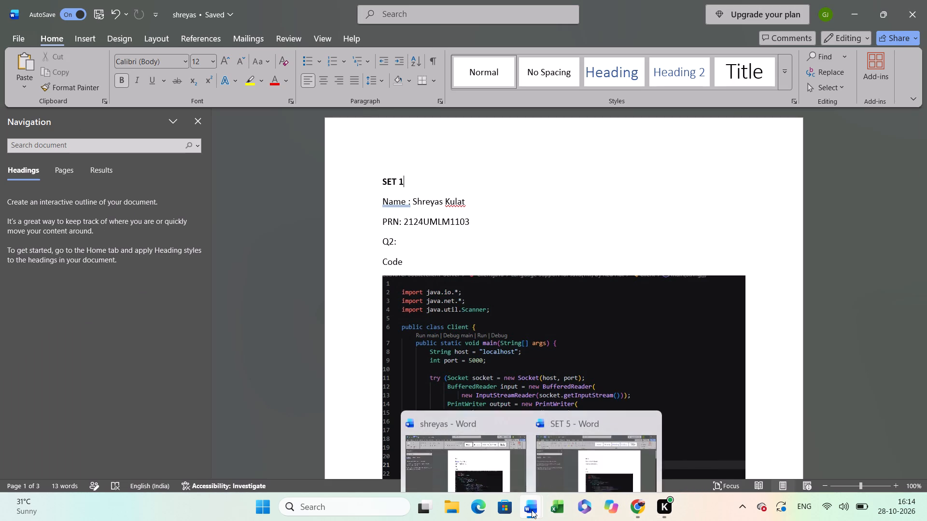
Switch to the SET 5 document and start saving a copy on this PC with the file name vedant.
{"action": "left_click", "coordinate": [585, 461]}
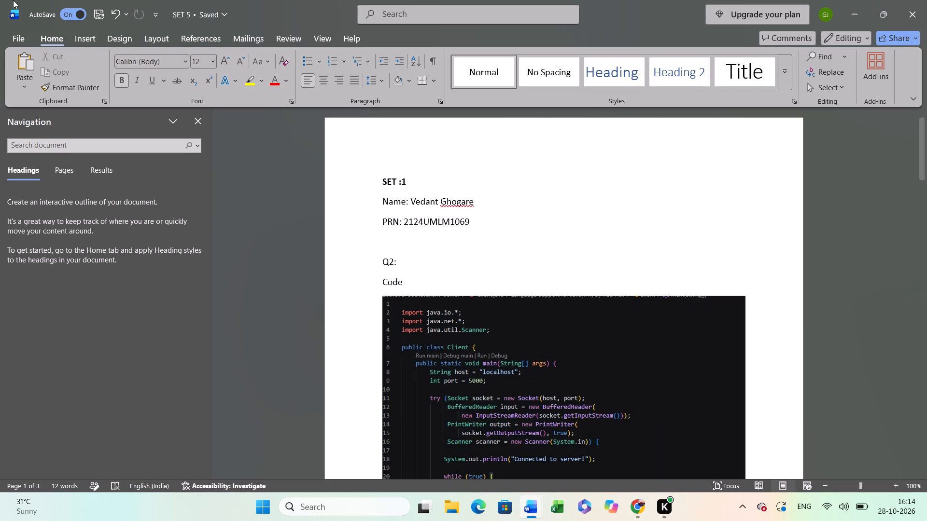
{"action": "left_click", "coordinate": [22, 41]}
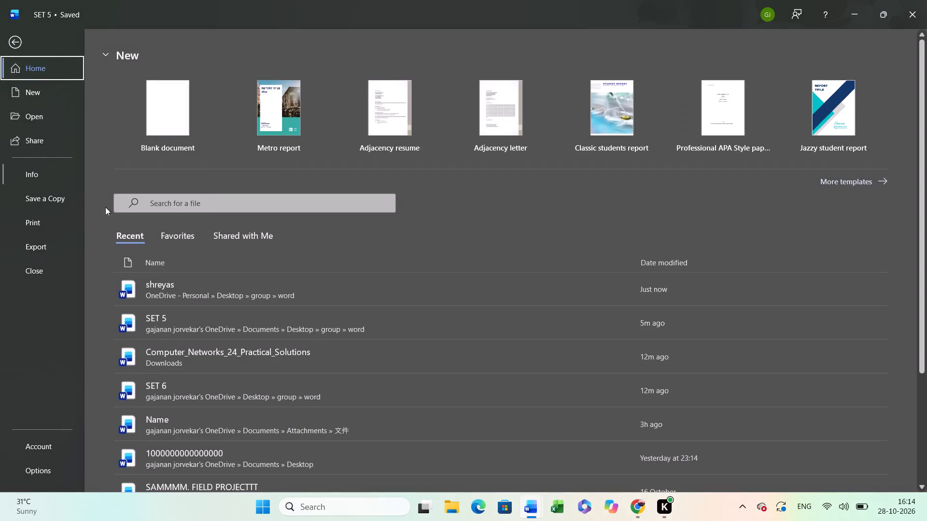
{"action": "double_click", "coordinate": [73, 189]}
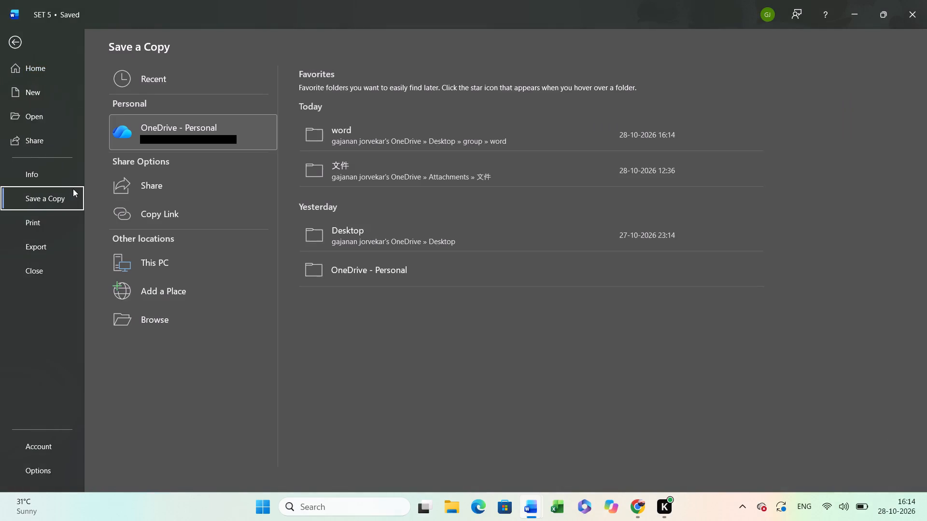
{"action": "double_click", "coordinate": [173, 263]}
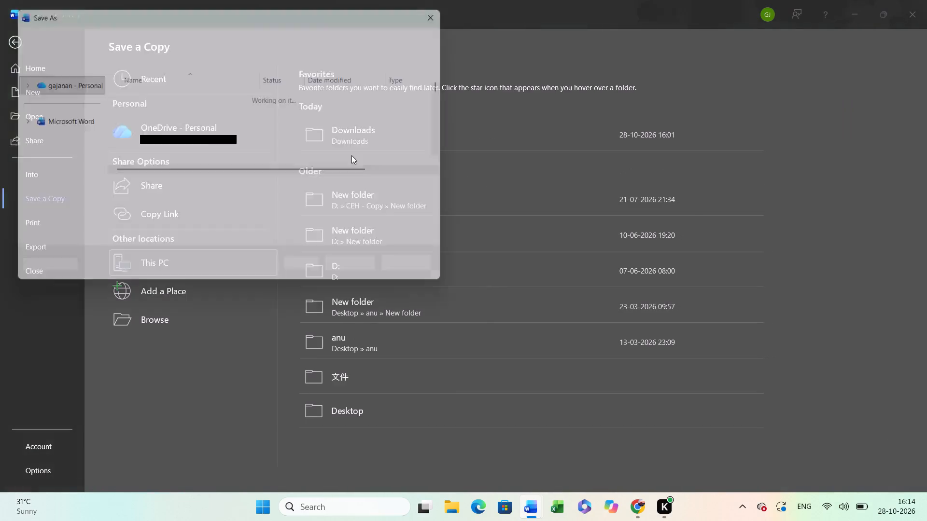
{"action": "left_click", "coordinate": [120, 188]}
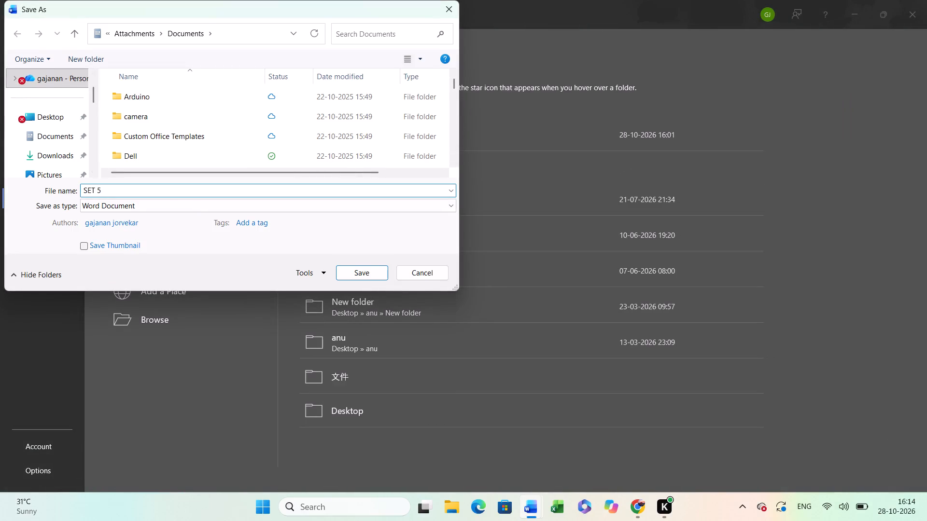
{"action": "key", "text": "BackSpace"}
{"action": "key", "text": "BackSpace"}
{"action": "key", "text": "BackSpace"}
{"action": "key", "text": "BackSpace"}
{"action": "key", "text": "BackSpace"}
{"action": "key", "text": "BackSpace"}
{"action": "key", "text": "BackSpace"}
{"action": "key", "text": "BackSpace"}
{"action": "key", "text": "BackSpace"}
{"action": "key", "text": "BackSpace"}
{"action": "key", "text": "BackSpace"}
{"action": "key", "text": "v"}
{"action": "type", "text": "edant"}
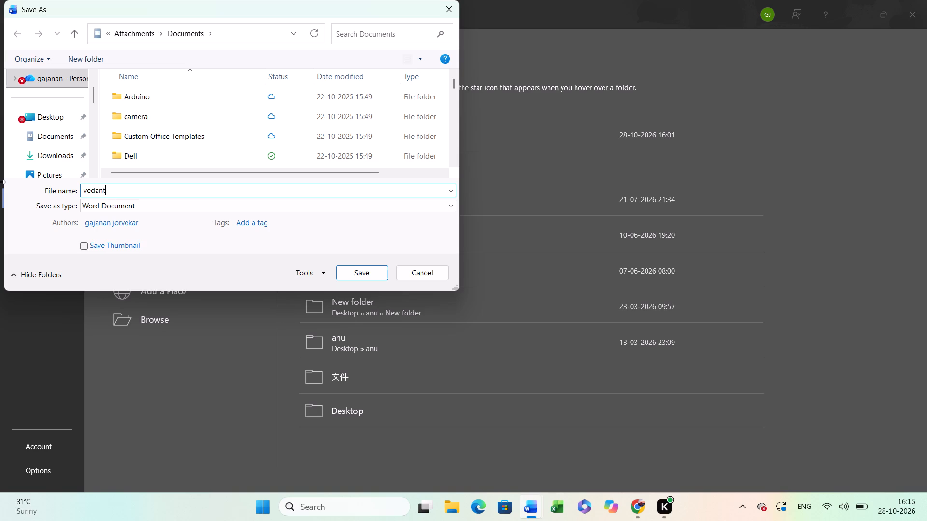
Choose the word folder inside Desktop > group as the save location for the vedant copy.
{"action": "left_click", "coordinate": [0, 182]}
{"action": "double_click", "coordinate": [63, 124]}
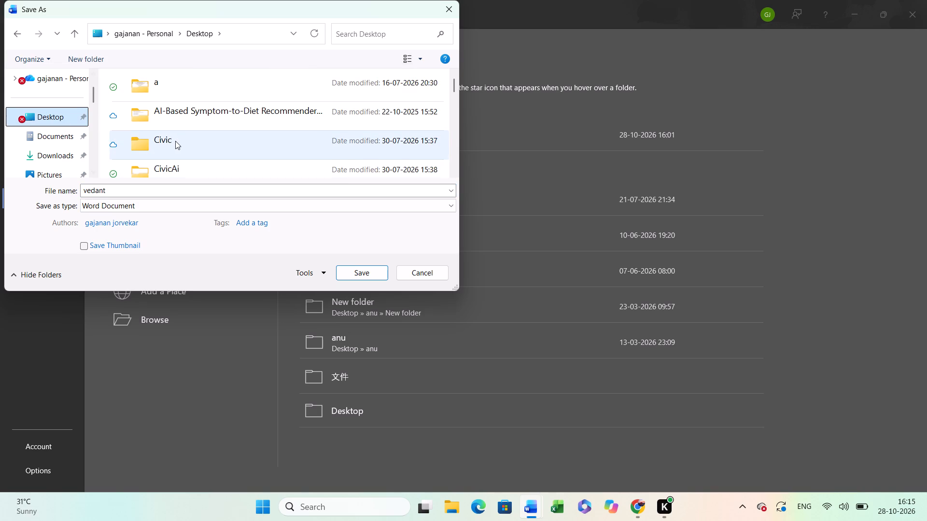
{"action": "scroll", "coordinate": [175, 141], "scroll_direction": "down", "scroll_amount": 1}
{"action": "double_click", "coordinate": [175, 141]}
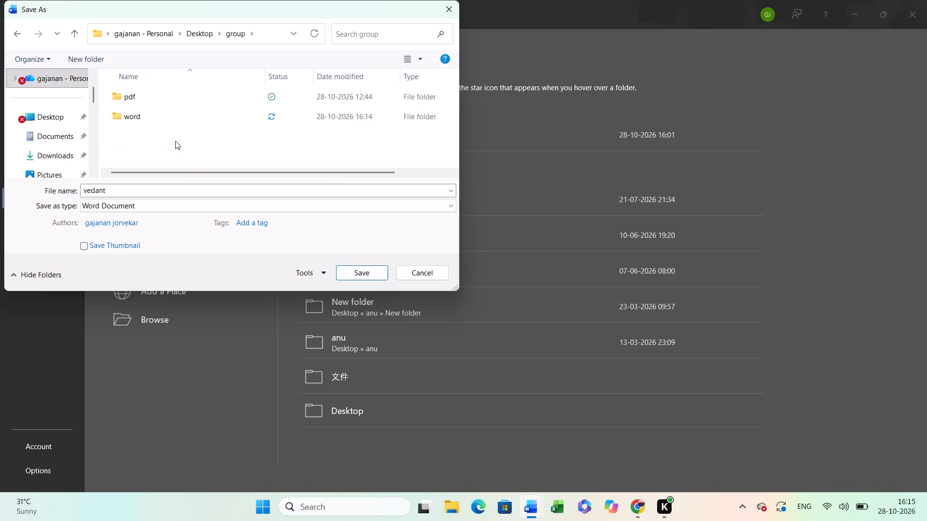
{"action": "double_click", "coordinate": [149, 123]}
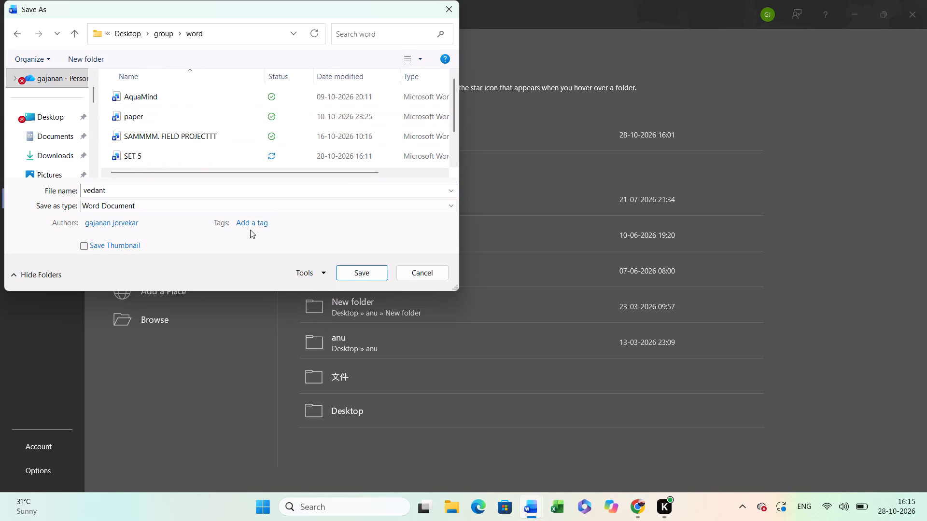
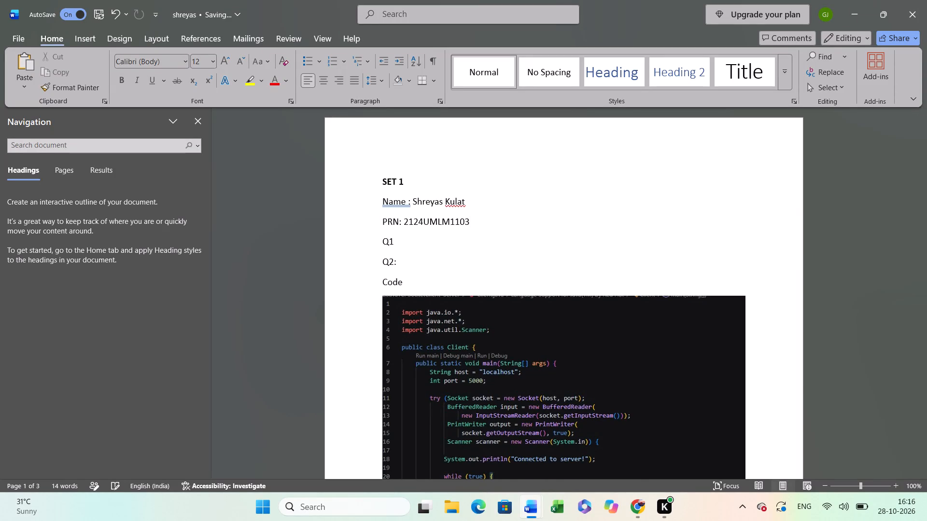
In the shreyas document, add a colon after Q1 and start a line of text beneath it with the letter V.
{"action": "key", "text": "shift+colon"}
{"action": "key", "text": "Return"}
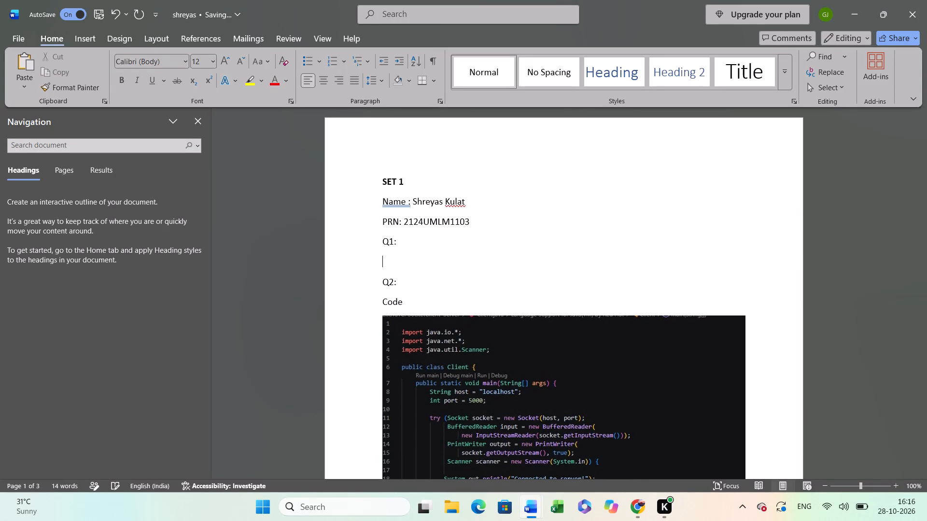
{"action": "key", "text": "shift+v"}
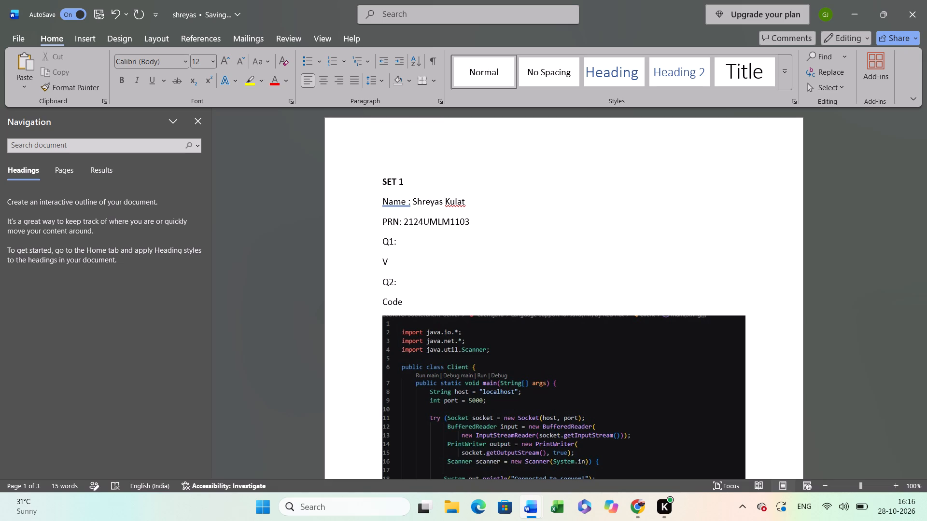
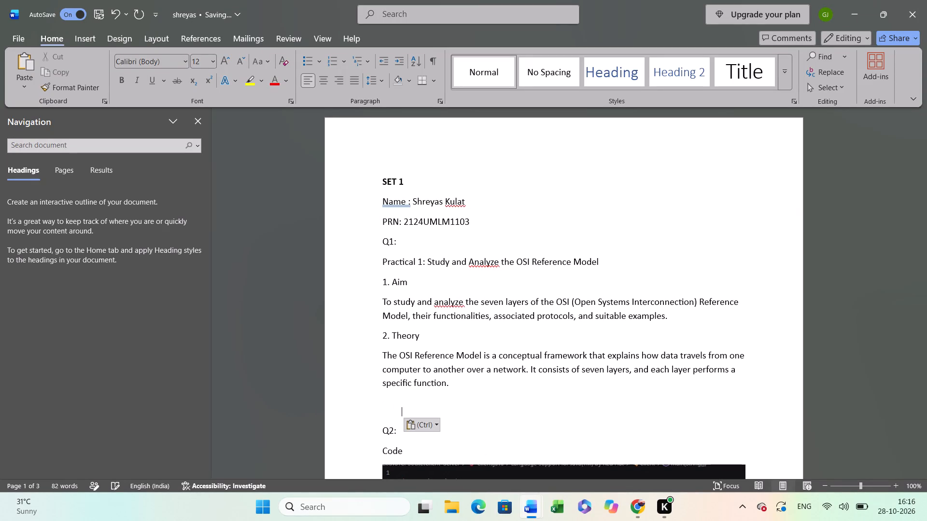
Change the paste format of the content pasted above Q2 so the OSI layers diagram is inserted as a picture.
{"action": "left_click", "coordinate": [430, 429]}
{"action": "left_click", "coordinate": [456, 460]}
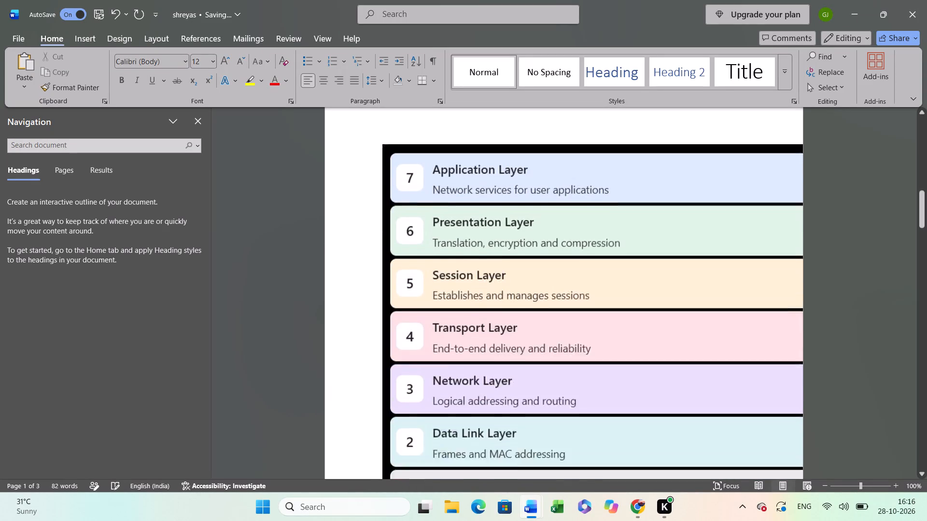
Shrink the OSI layers picture above Q2 proportionally so that it fits within the page margins.
{"action": "left_click", "coordinate": [457, 409]}
{"action": "scroll", "coordinate": [457, 409], "scroll_direction": "up", "scroll_amount": 1}
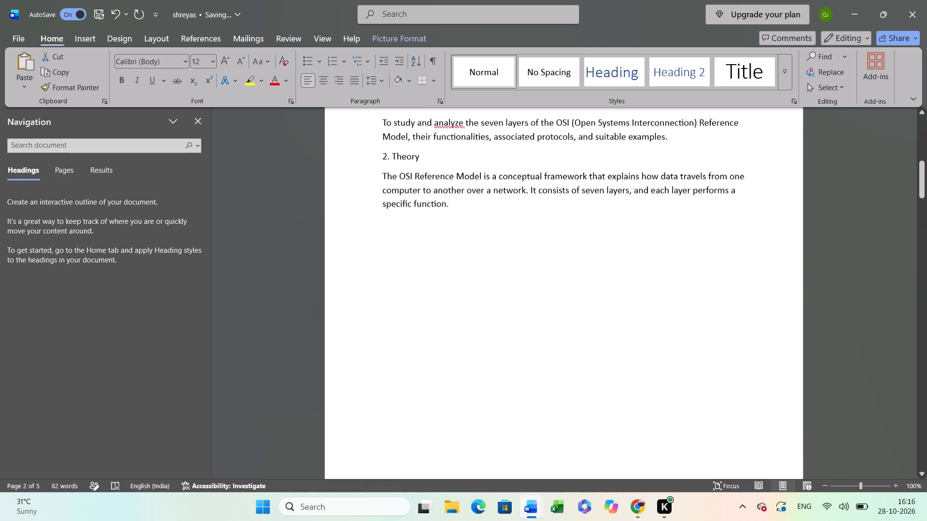
{"action": "scroll", "coordinate": [457, 409], "scroll_direction": "up", "scroll_amount": 1}
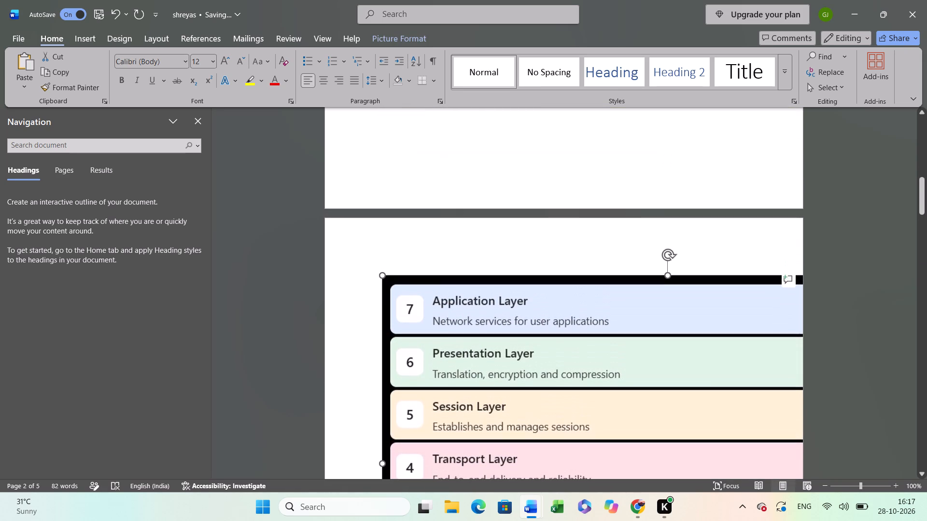
{"action": "left_click_drag", "start_coordinate": [382, 273], "coordinate": [488, 460]}
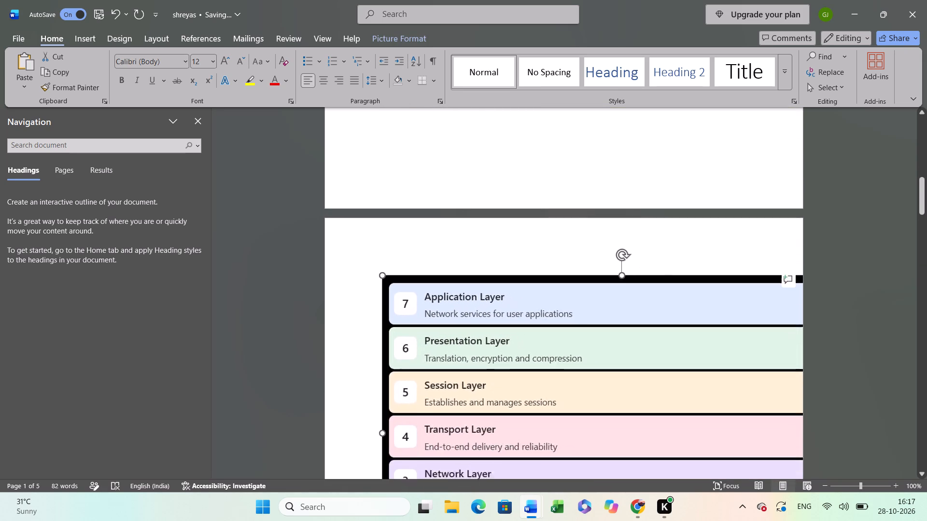
{"action": "left_click_drag", "start_coordinate": [488, 460], "coordinate": [658, 517]}
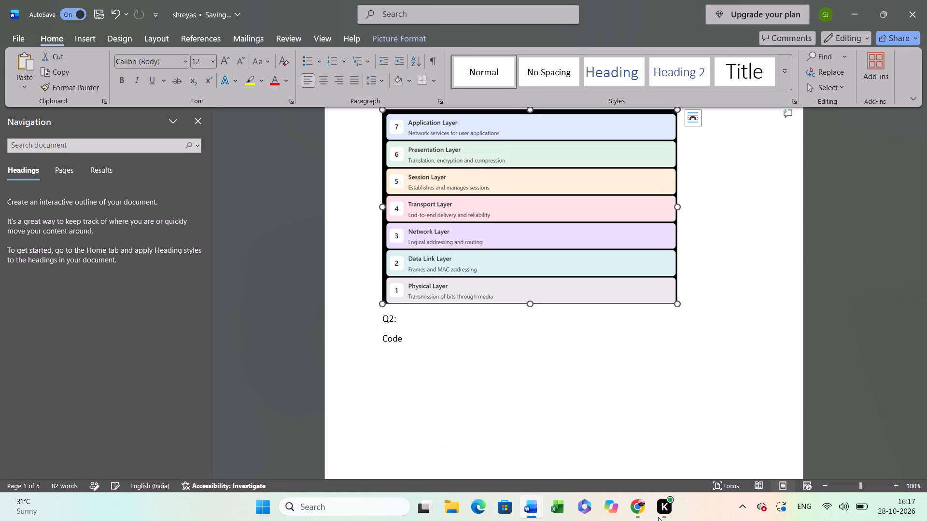
{"action": "left_click", "coordinate": [720, 310]}
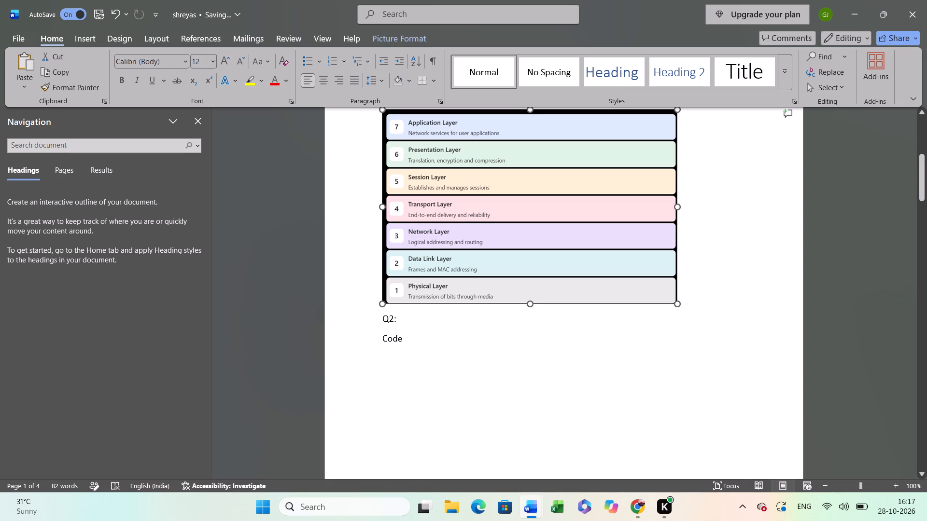
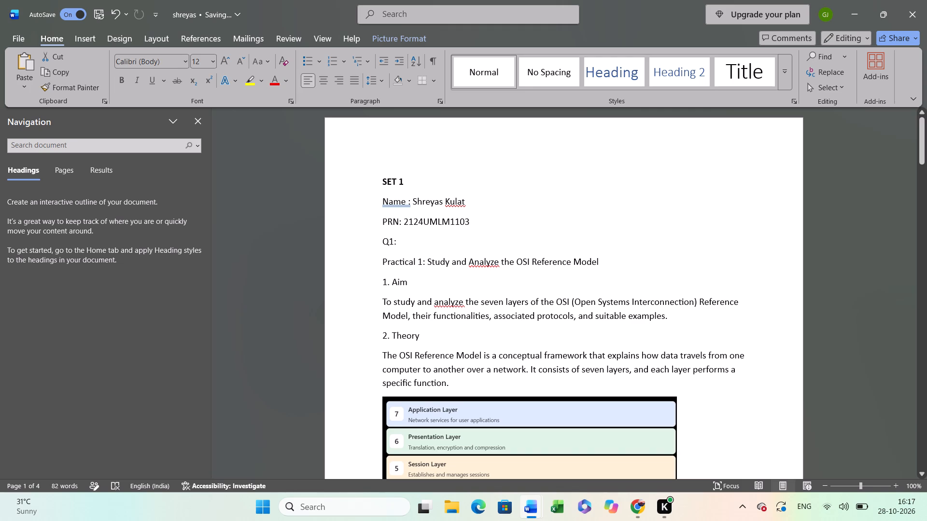
In the vedant document, undo the last edit and replace everything from Q2 onward with the shreyas document's content from Q1 onward.
{"action": "left_click_drag", "start_coordinate": [377, 245], "coordinate": [534, 520]}
{"action": "key", "text": "ctrl+c"}
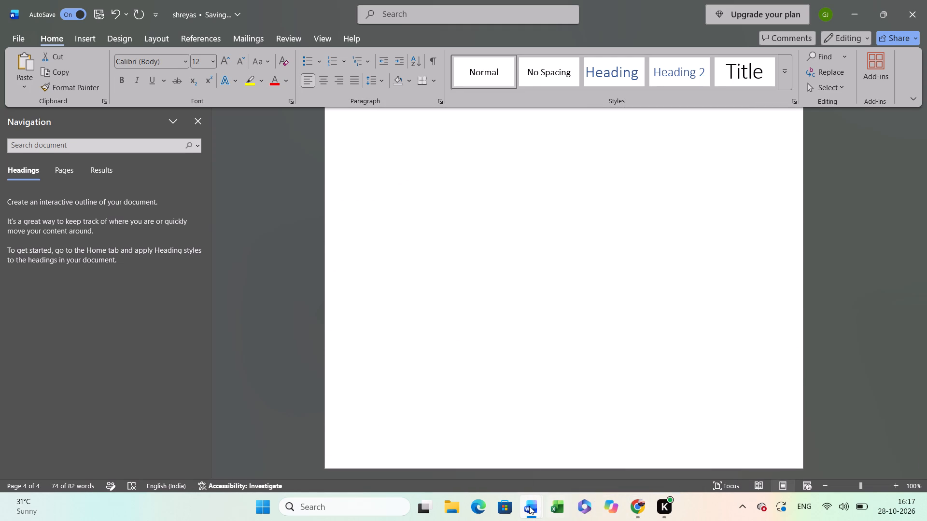
{"action": "left_click", "coordinate": [591, 429]}
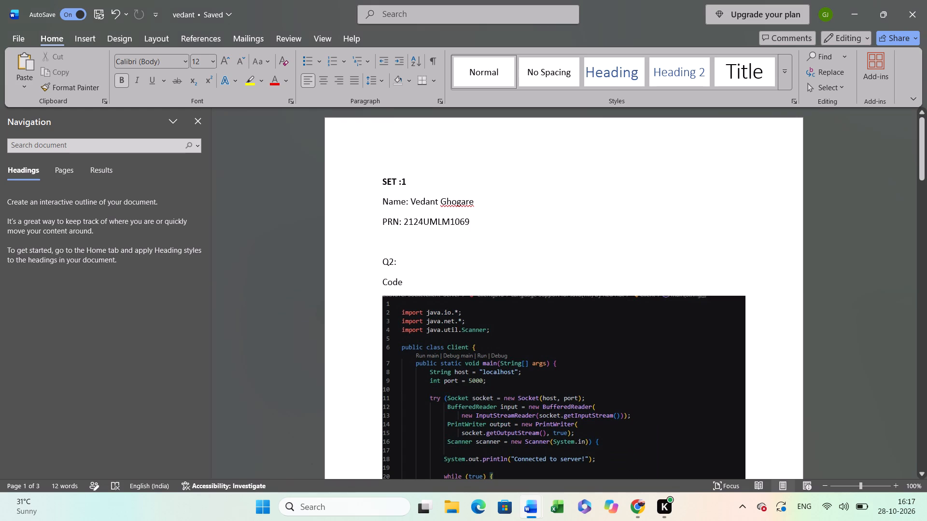
{"action": "key", "text": "ctrl+z"}
{"action": "left_click_drag", "start_coordinate": [379, 260], "coordinate": [536, 520]}
{"action": "key", "text": "ctrl+v"}
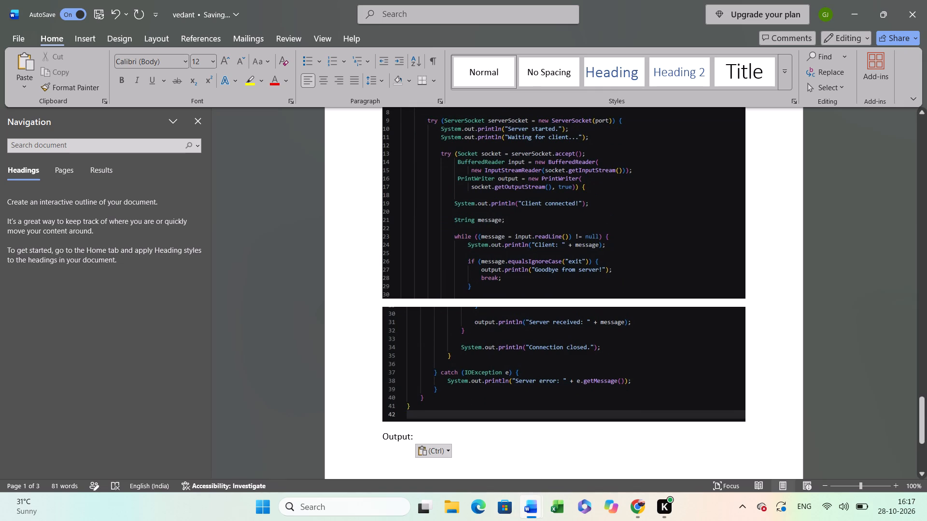
Delete the stray Q and the blank lines below the java Server output screenshot in the vedant document.
{"action": "scroll", "coordinate": [547, 441], "scroll_direction": "down", "scroll_amount": 1}
{"action": "scroll", "coordinate": [554, 424], "scroll_direction": "right", "scroll_amount": 1}
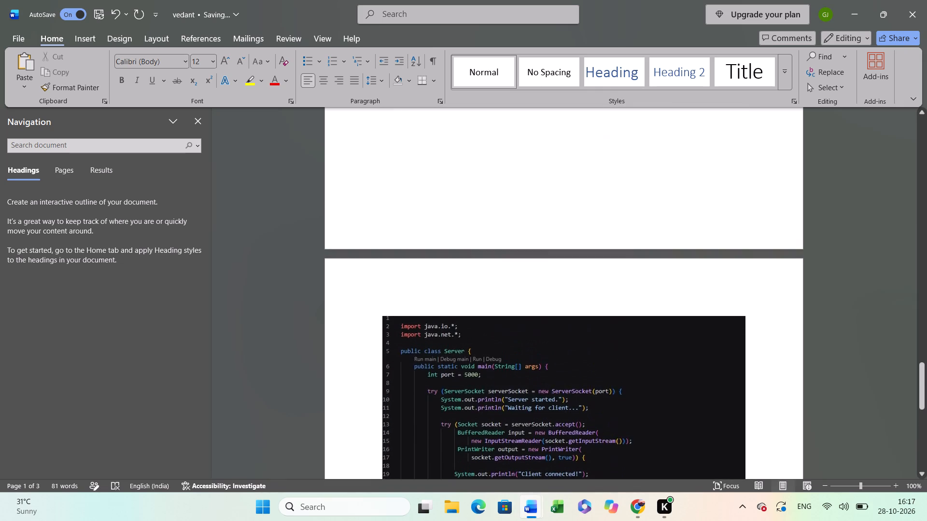
{"action": "scroll", "coordinate": [554, 424], "scroll_direction": "right", "scroll_amount": 2}
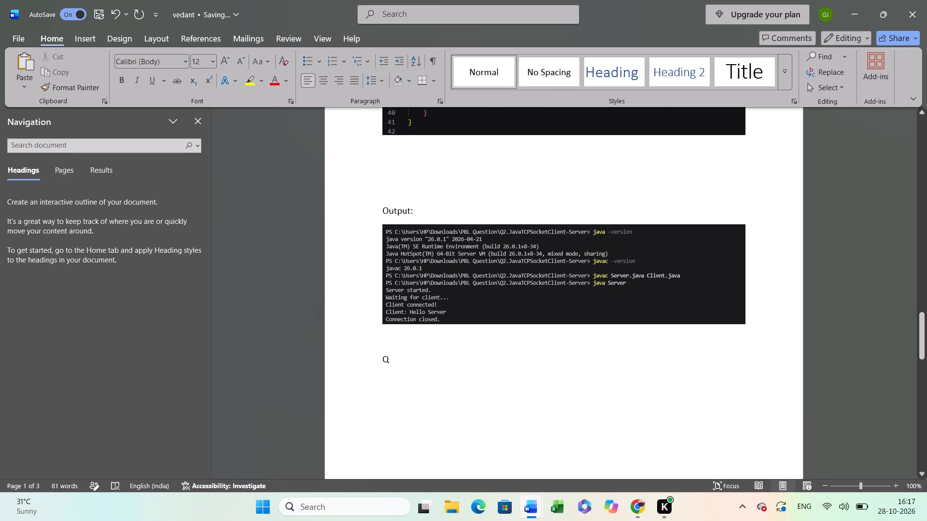
{"action": "scroll", "coordinate": [554, 424], "scroll_direction": "right", "scroll_amount": 2}
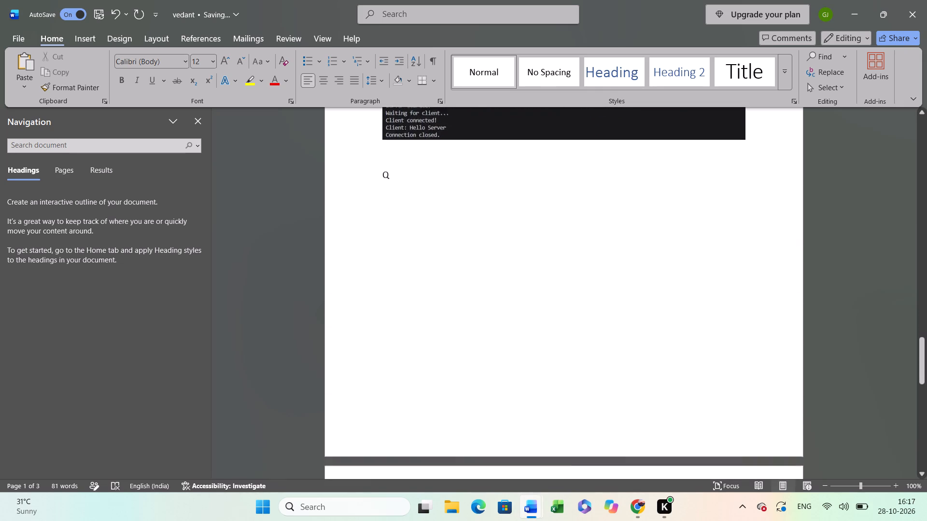
{"action": "scroll", "coordinate": [554, 424], "scroll_direction": "right", "scroll_amount": 1}
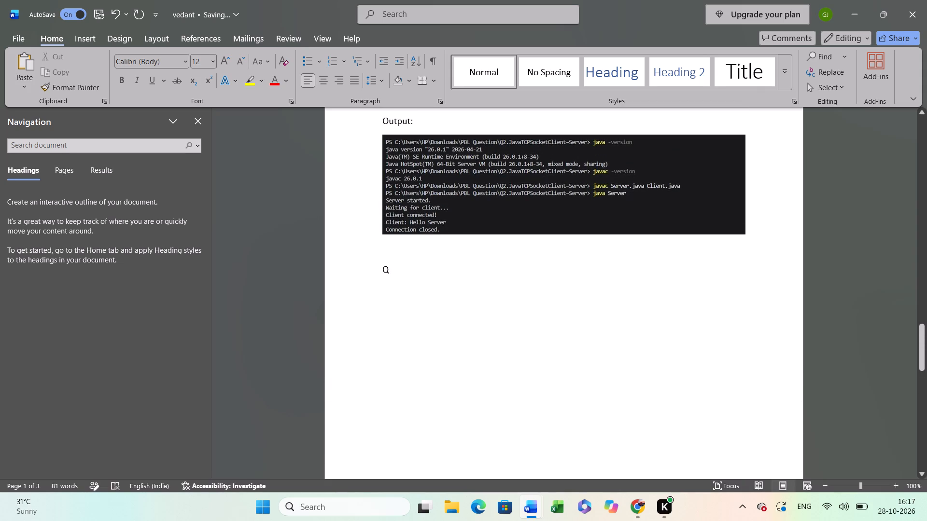
{"action": "left_click", "coordinate": [436, 262]}
{"action": "key", "text": "Down"}
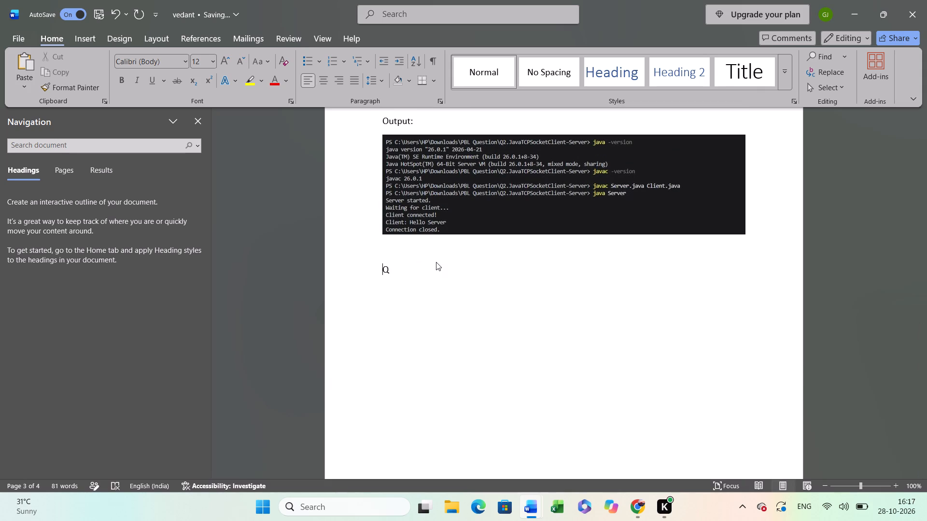
{"action": "key", "text": "Right"}
{"action": "key", "text": "BackSpace"}
{"action": "key", "text": "BackSpace"}
{"action": "key", "text": "BackSpace"}
Shrink the first Server code screenshot slightly, keeping its proportions, so that it fits on the preceding page.
{"action": "scroll", "coordinate": [436, 334], "scroll_direction": "down", "scroll_amount": 1}
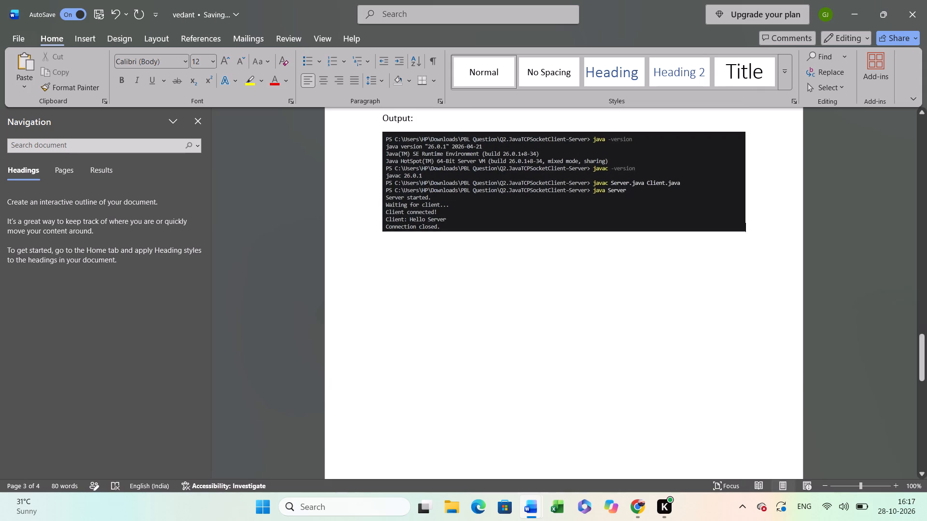
{"action": "scroll", "coordinate": [436, 334], "scroll_direction": "down", "scroll_amount": 1}
{"action": "left_click", "coordinate": [436, 334]}
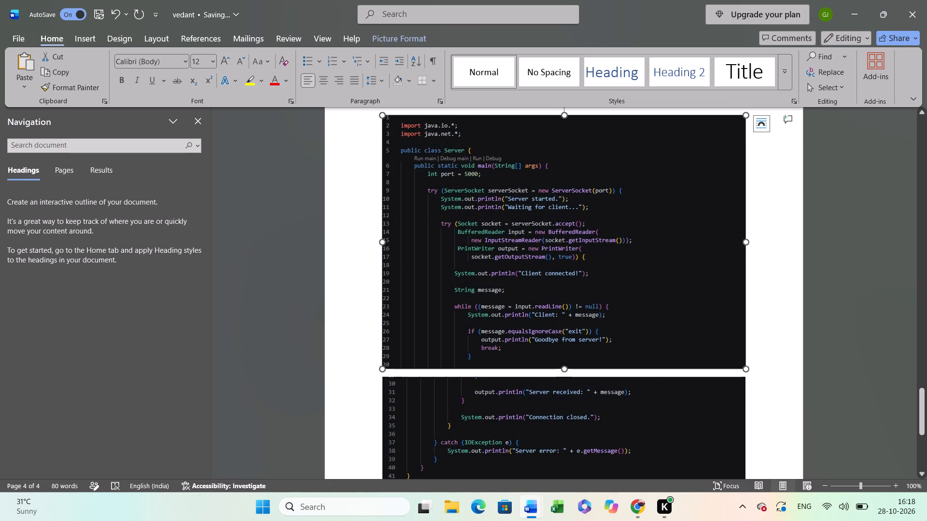
{"action": "left_click_drag", "start_coordinate": [748, 370], "coordinate": [732, 340]}
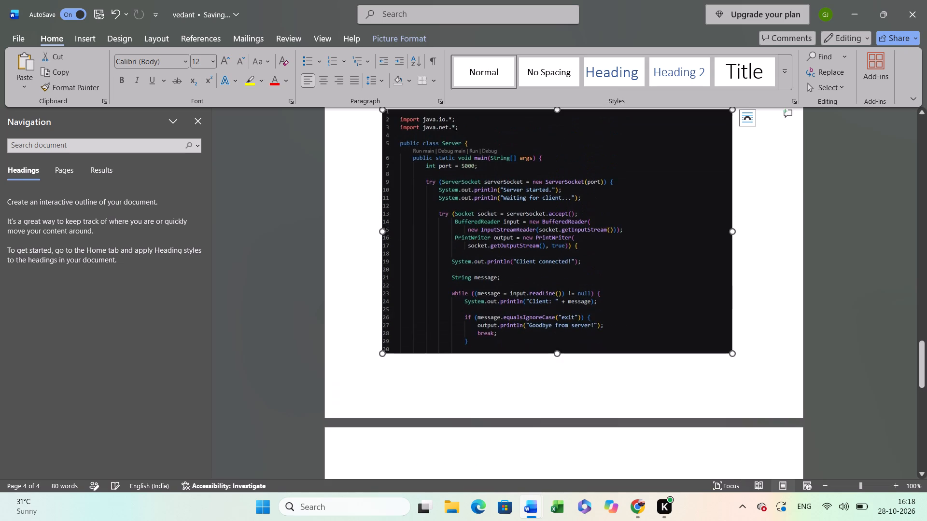
Review the vedant document's layout from the final Output heading back to the Q1 section and title lines.
{"action": "scroll", "coordinate": [732, 340], "scroll_direction": "down", "scroll_amount": 1}
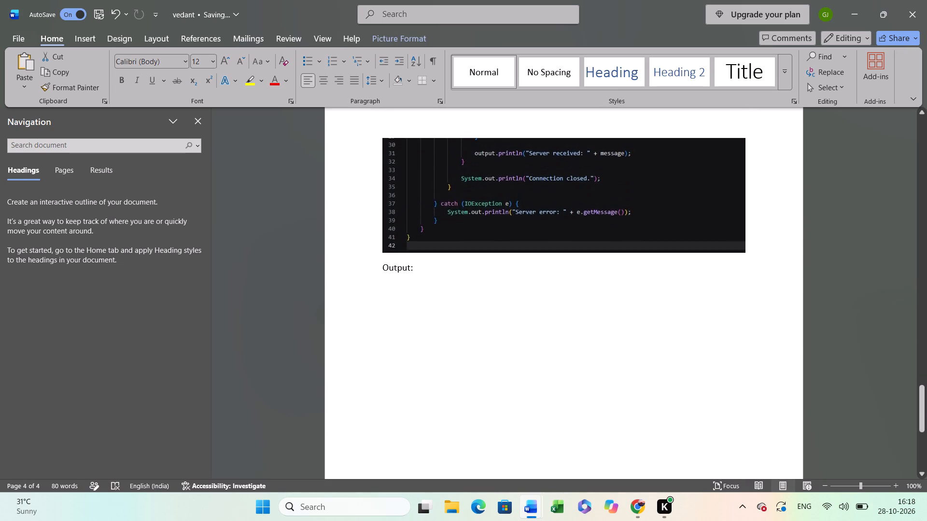
{"action": "scroll", "coordinate": [732, 340], "scroll_direction": "up", "scroll_amount": 1}
{"action": "scroll", "coordinate": [732, 340], "scroll_direction": "right", "scroll_amount": 2}
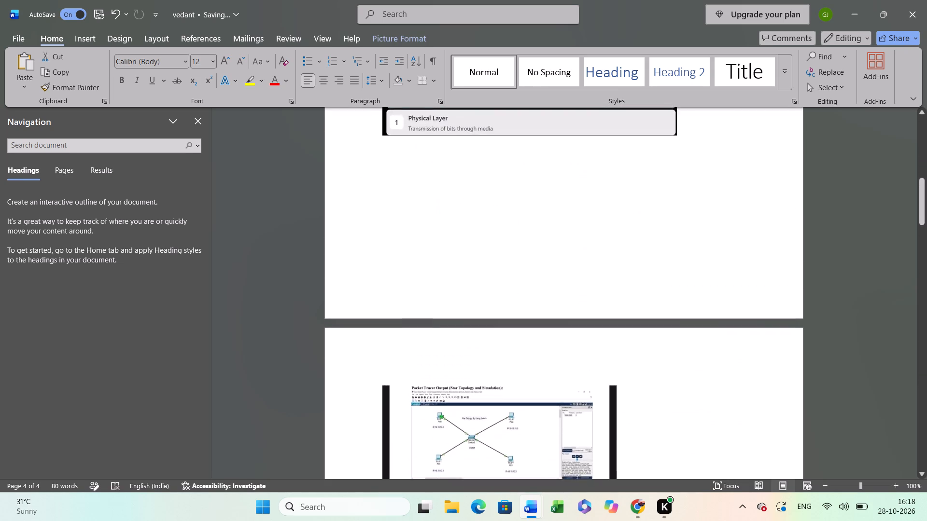
{"action": "scroll", "coordinate": [732, 340], "scroll_direction": "right", "scroll_amount": 1}
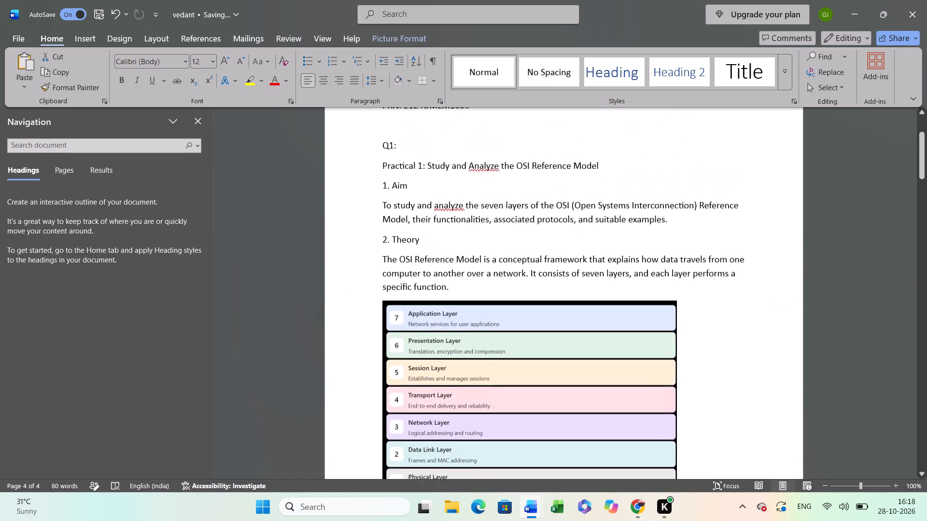
{"action": "scroll", "coordinate": [732, 340], "scroll_direction": "right", "scroll_amount": 1}
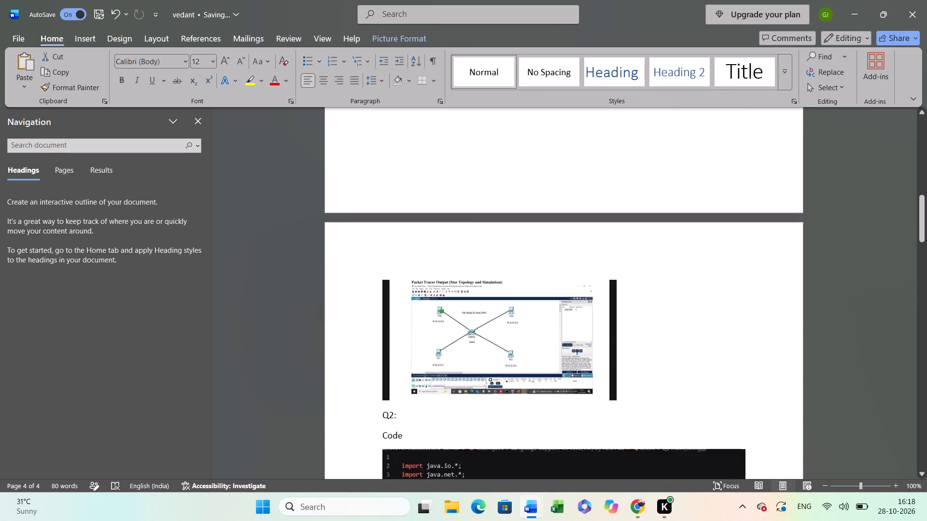
{"action": "scroll", "coordinate": [732, 340], "scroll_direction": "right", "scroll_amount": 2}
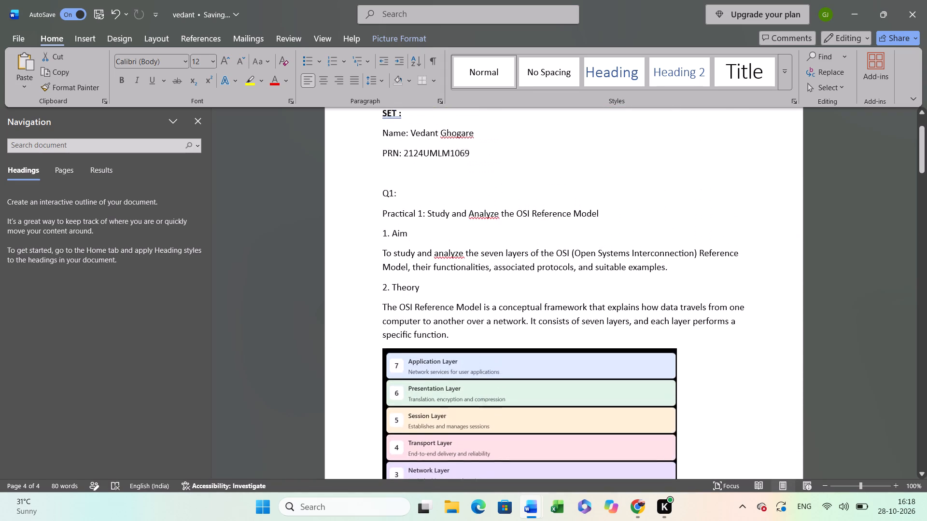
{"action": "scroll", "coordinate": [732, 340], "scroll_direction": "right", "scroll_amount": 1}
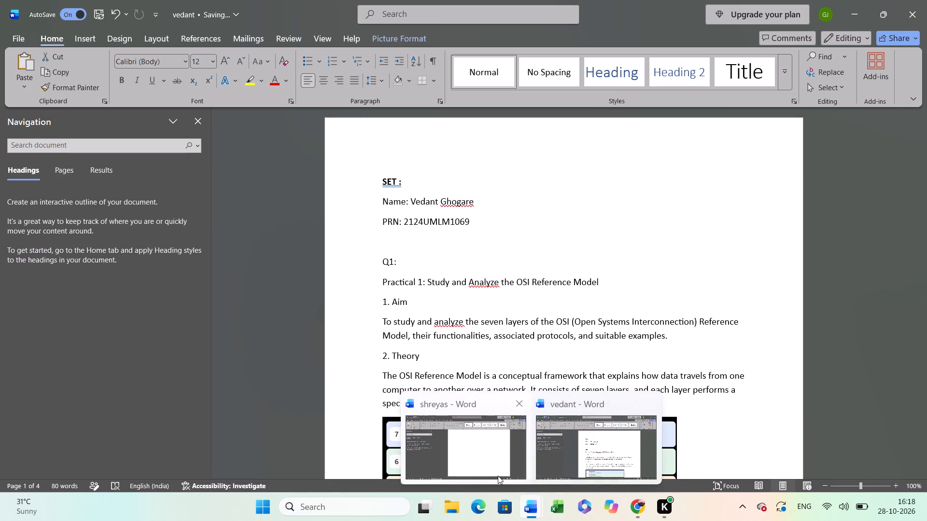
Copy the java Client output screenshot from the last page of the shreyas document.
{"action": "left_click", "coordinate": [492, 458]}
{"action": "scroll", "coordinate": [507, 376], "scroll_direction": "right", "scroll_amount": 1}
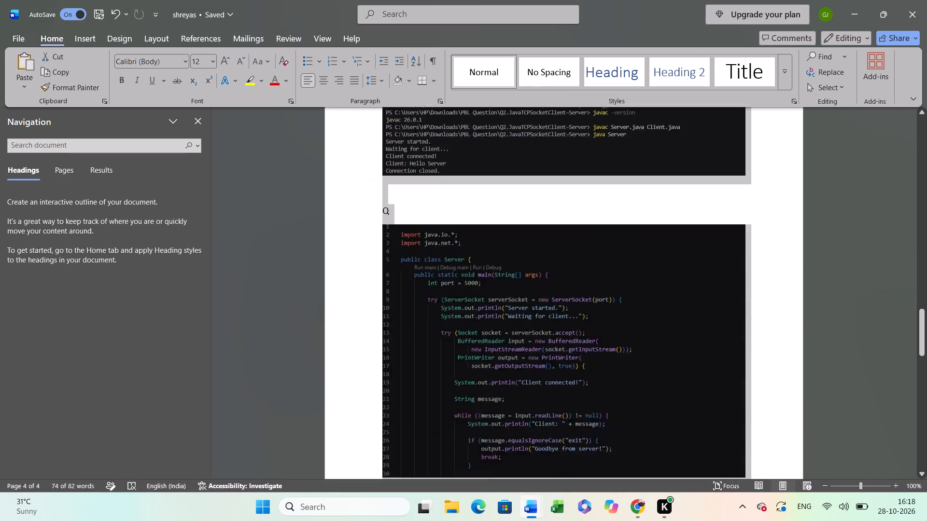
{"action": "scroll", "coordinate": [507, 376], "scroll_direction": "right", "scroll_amount": 1}
{"action": "left_click", "coordinate": [507, 376]}
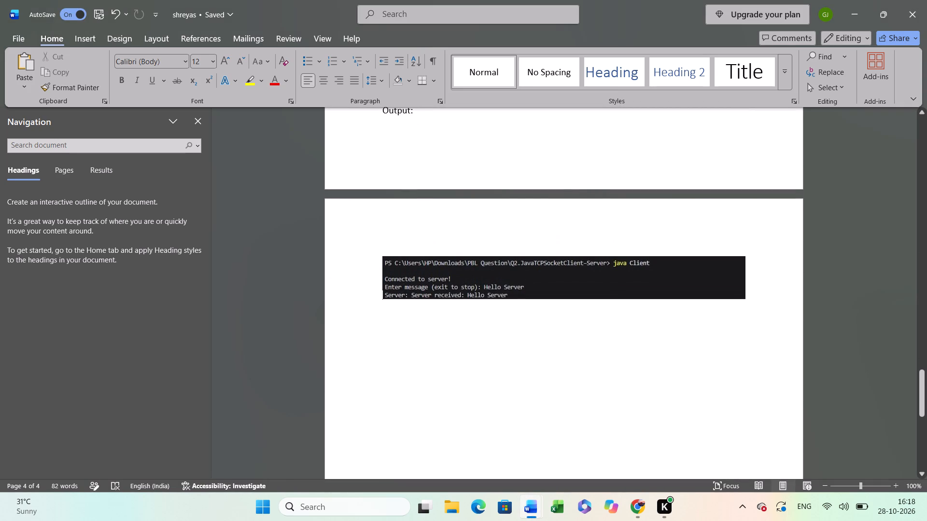
{"action": "left_click", "coordinate": [536, 295]}
{"action": "key", "text": "ctrl+c"}
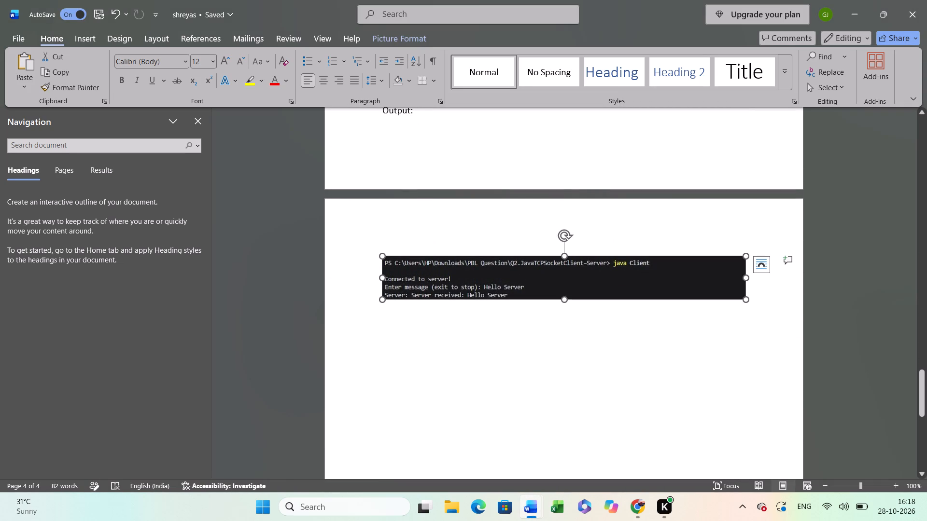
Insert three blank lines between the client code screenshots and the first Output heading in the shreyas document.
{"action": "scroll", "coordinate": [536, 295], "scroll_direction": "up", "scroll_amount": 1}
{"action": "scroll", "coordinate": [404, 275], "scroll_direction": "up", "scroll_amount": 1}
{"action": "scroll", "coordinate": [404, 275], "scroll_direction": "right", "scroll_amount": 1}
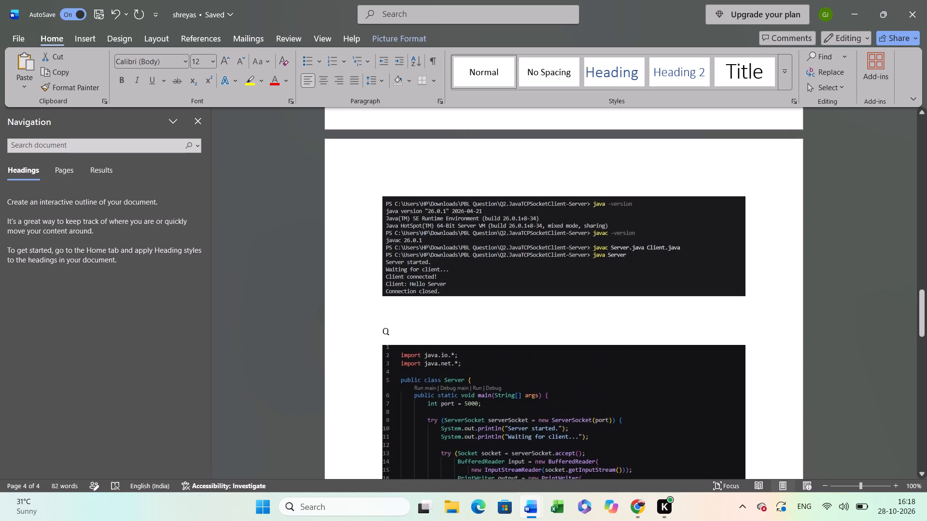
{"action": "scroll", "coordinate": [404, 275], "scroll_direction": "right", "scroll_amount": 1}
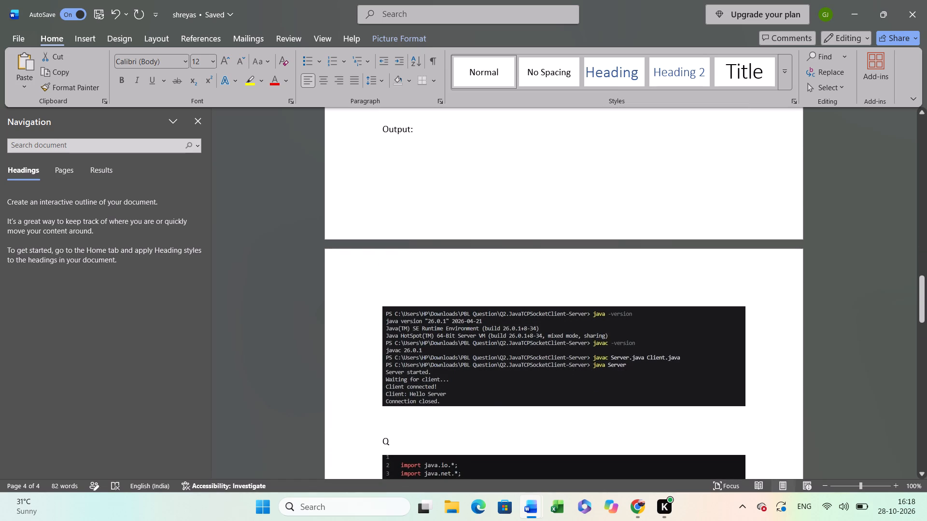
{"action": "scroll", "coordinate": [404, 275], "scroll_direction": "right", "scroll_amount": 1}
{"action": "left_click", "coordinate": [399, 389]}
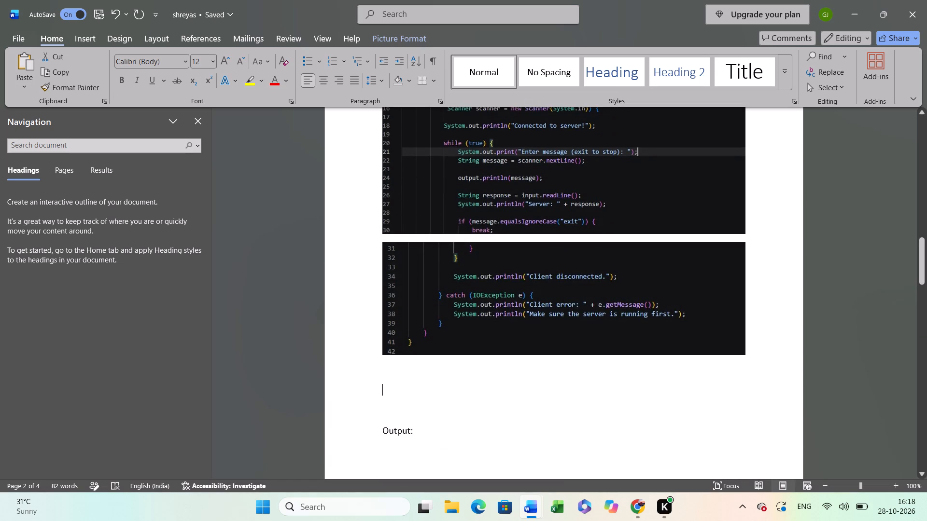
{"action": "key", "text": "Return"}
{"action": "key", "text": "Return"}
{"action": "key", "text": "Return"}
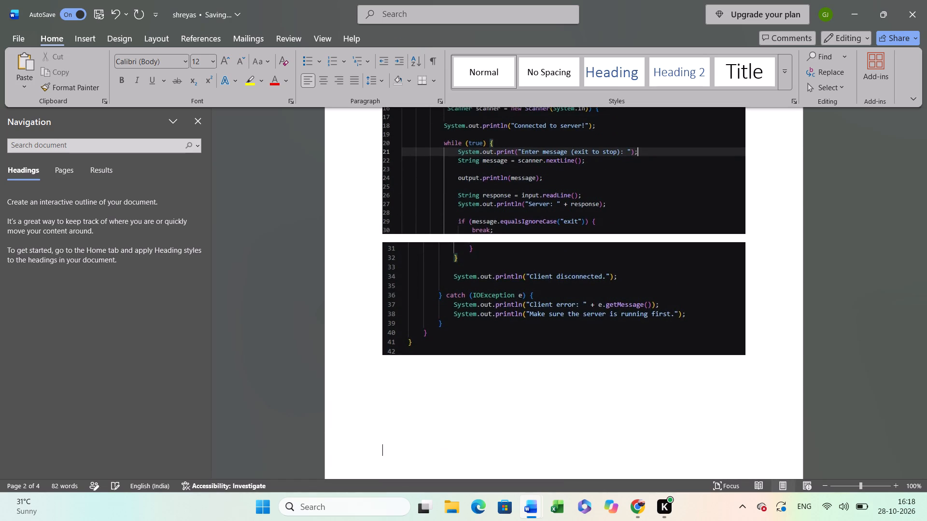
Paste the copied java Client output screenshot below the final Output heading in the vedant document.
{"action": "scroll", "coordinate": [399, 389], "scroll_direction": "down", "scroll_amount": 1}
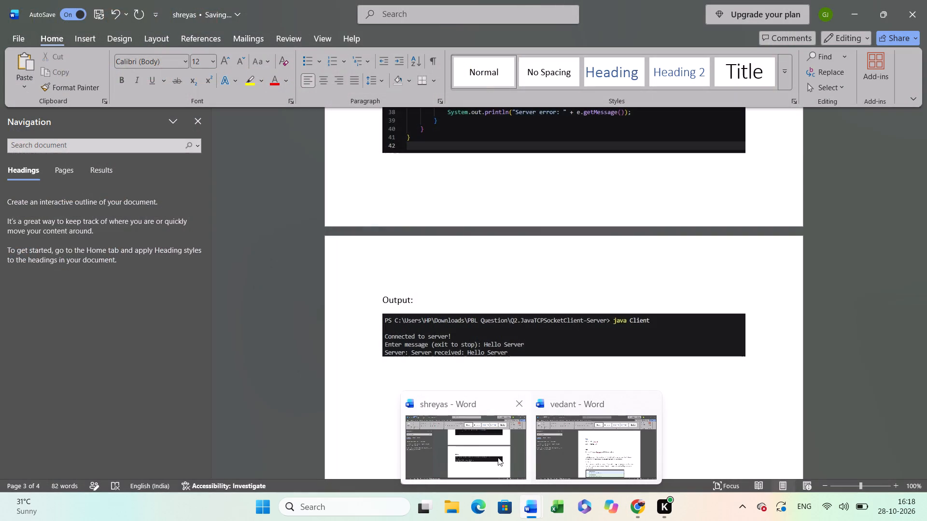
{"action": "left_click", "coordinate": [560, 450]}
{"action": "scroll", "coordinate": [560, 450], "scroll_direction": "down", "scroll_amount": 2}
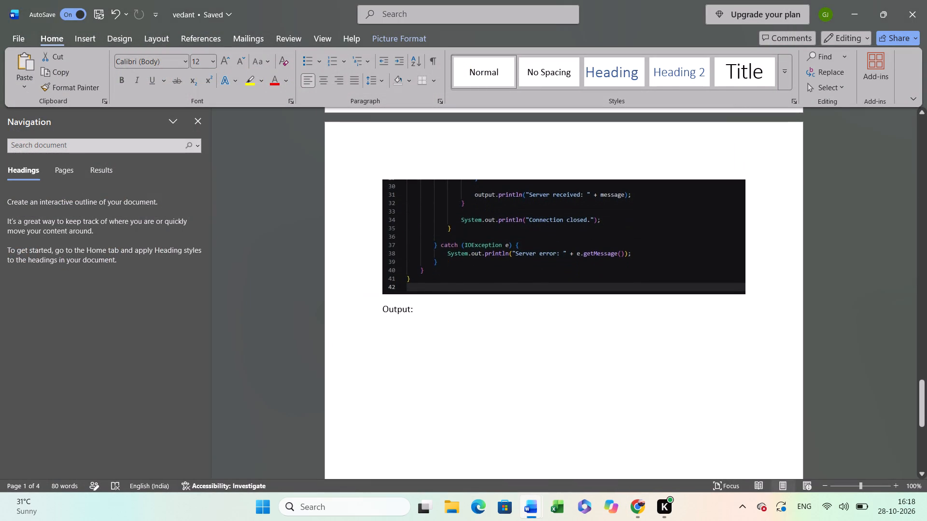
{"action": "left_click", "coordinate": [490, 336]}
{"action": "key", "text": "ctrl+v"}
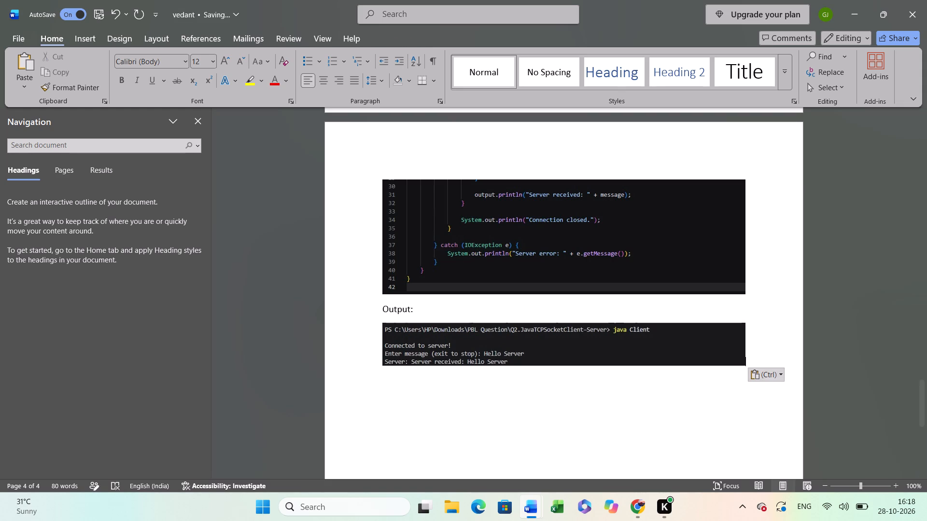
Close the vedant document.
{"action": "left_click", "coordinate": [925, 0]}
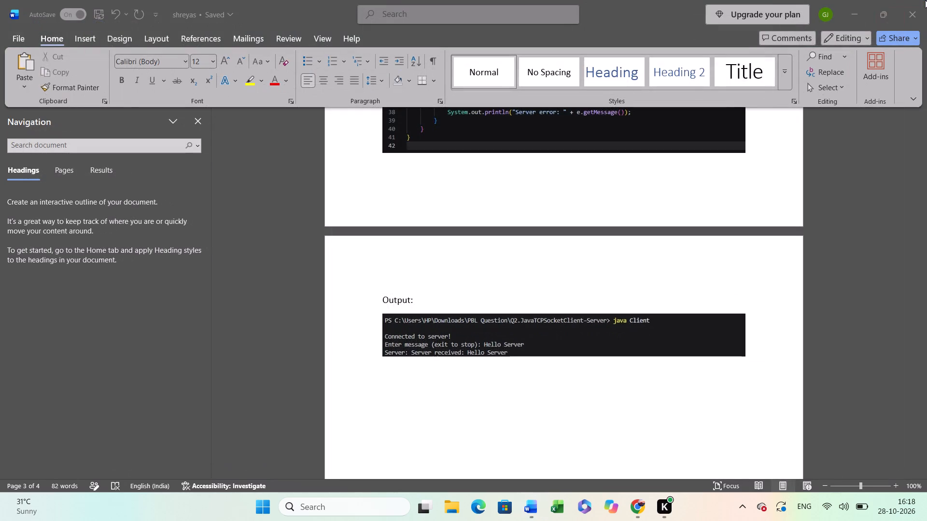
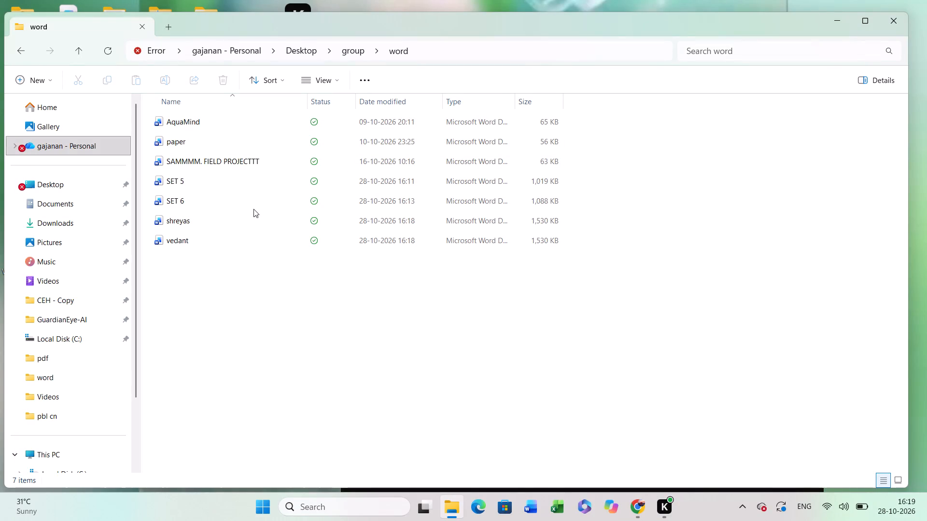
Open the shreyas document from the word folder.
{"action": "left_click_drag", "start_coordinate": [253, 210], "coordinate": [254, 220]}
{"action": "double_click", "coordinate": [254, 220]}
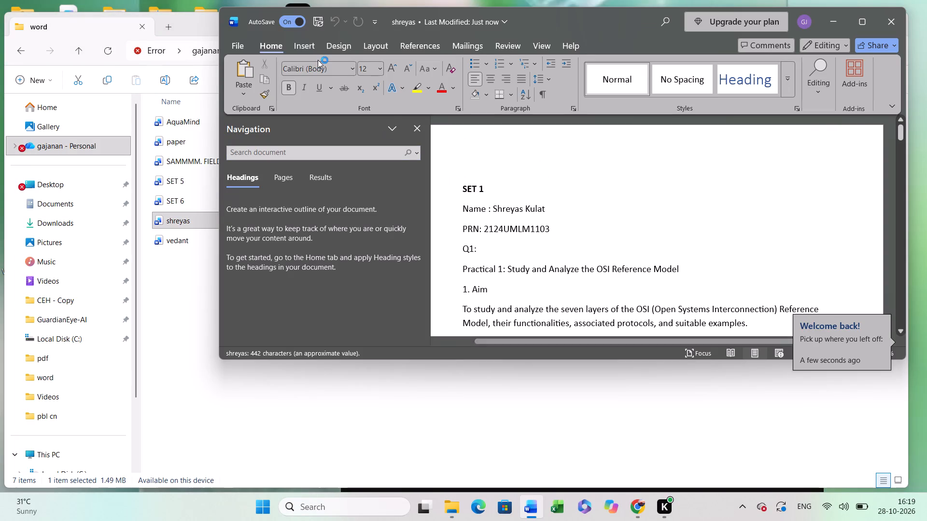
Save a copy of the shreyas document as a PDF named shreyas in the Desktop > group > pdf folder.
{"action": "left_click", "coordinate": [235, 49]}
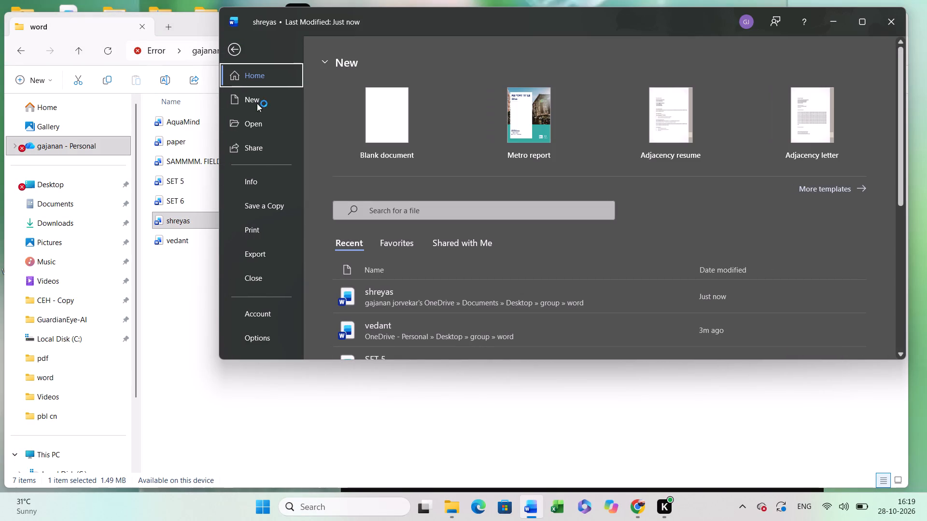
{"action": "double_click", "coordinate": [272, 200]}
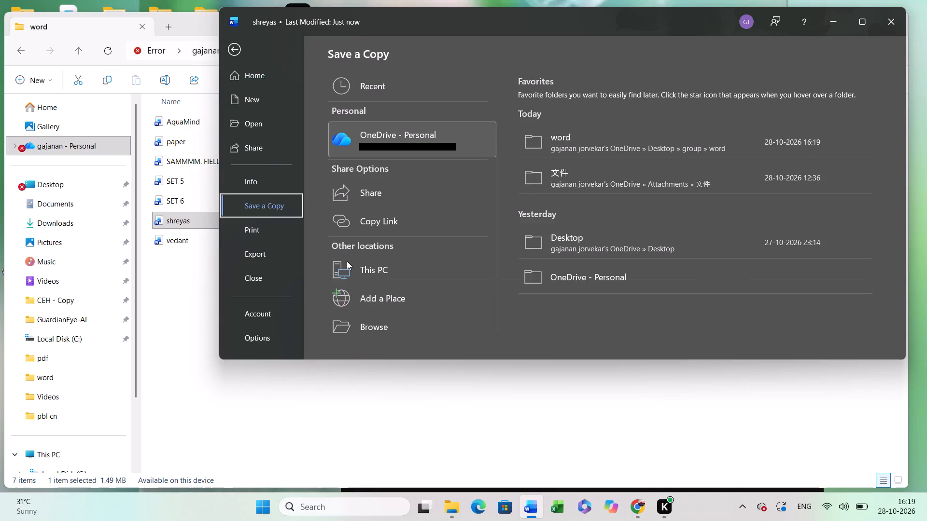
{"action": "double_click", "coordinate": [347, 261]}
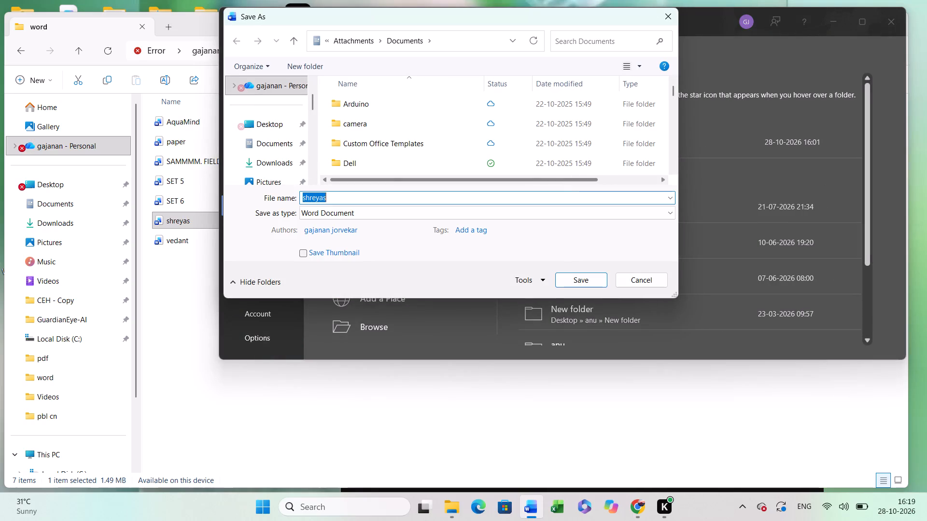
{"action": "left_click", "coordinate": [394, 209]}
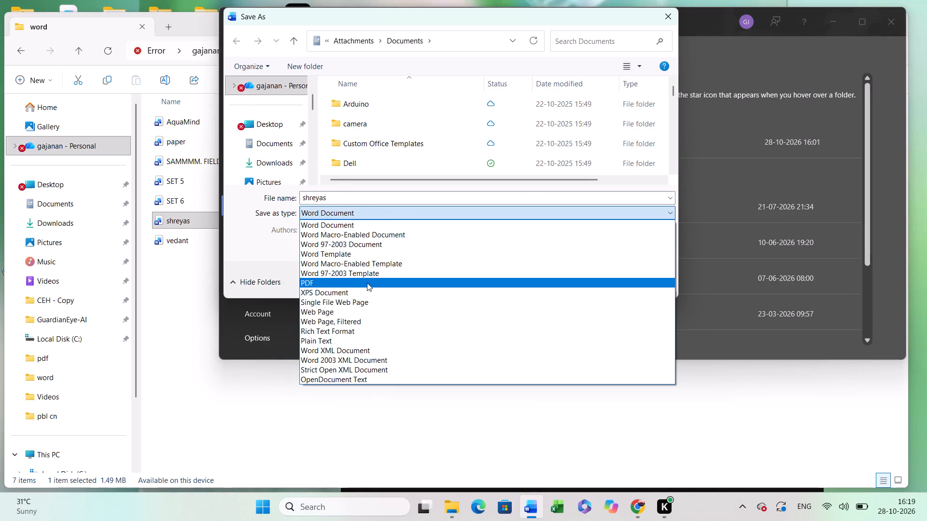
{"action": "left_click", "coordinate": [367, 283]}
{"action": "scroll", "coordinate": [374, 142], "scroll_direction": "down", "scroll_amount": 1}
{"action": "scroll", "coordinate": [374, 142], "scroll_direction": "up", "scroll_amount": 1}
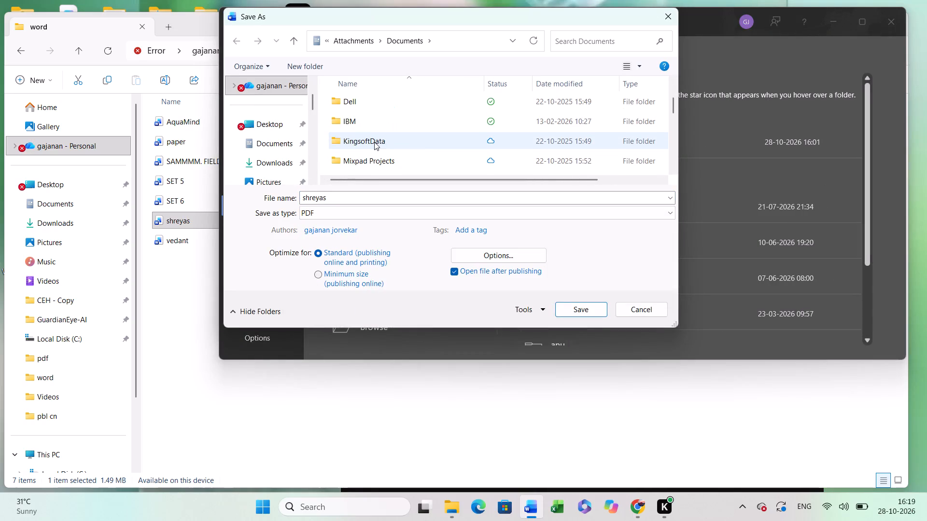
{"action": "scroll", "coordinate": [374, 142], "scroll_direction": "up", "scroll_amount": 1}
{"action": "scroll", "coordinate": [374, 142], "scroll_direction": "right", "scroll_amount": 1}
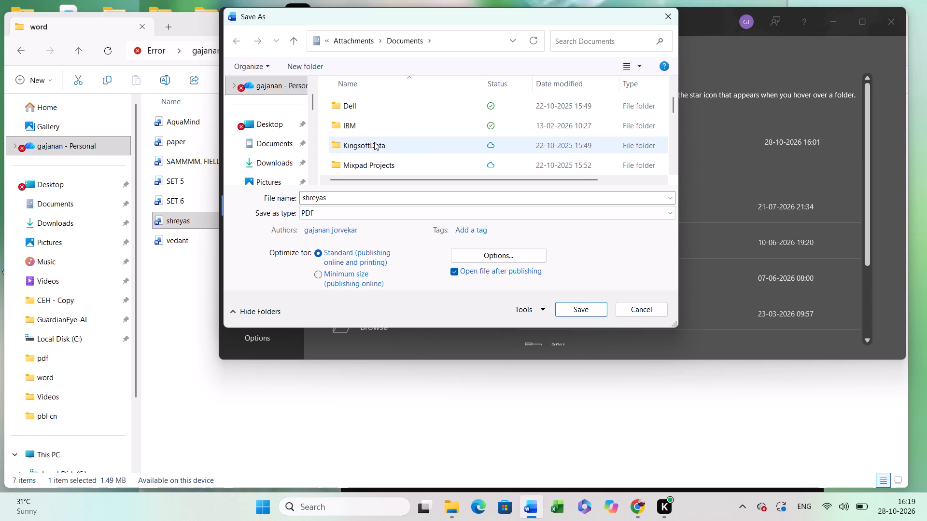
{"action": "scroll", "coordinate": [374, 142], "scroll_direction": "right", "scroll_amount": 1}
{"action": "scroll", "coordinate": [374, 142], "scroll_direction": "down", "scroll_amount": 1}
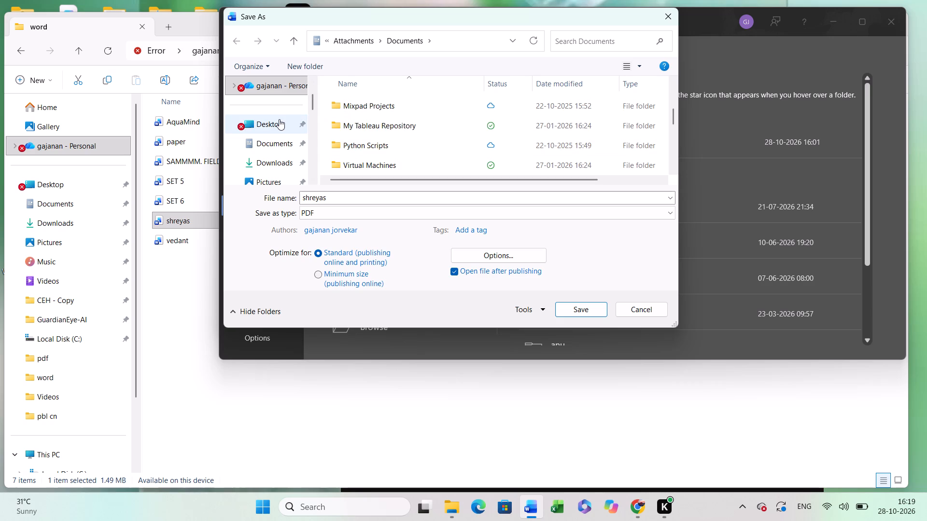
{"action": "double_click", "coordinate": [279, 119]}
{"action": "scroll", "coordinate": [359, 122], "scroll_direction": "down", "scroll_amount": 1}
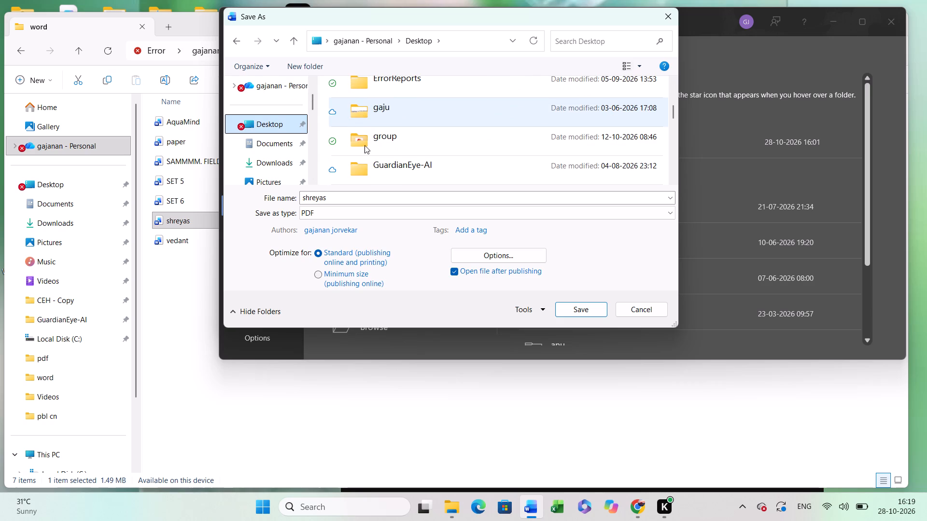
{"action": "double_click", "coordinate": [379, 145]}
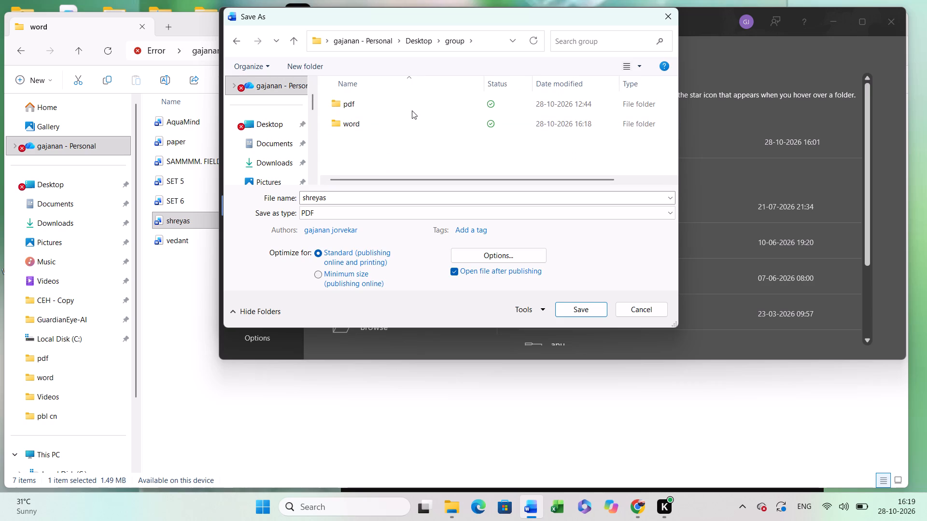
{"action": "double_click", "coordinate": [419, 105]}
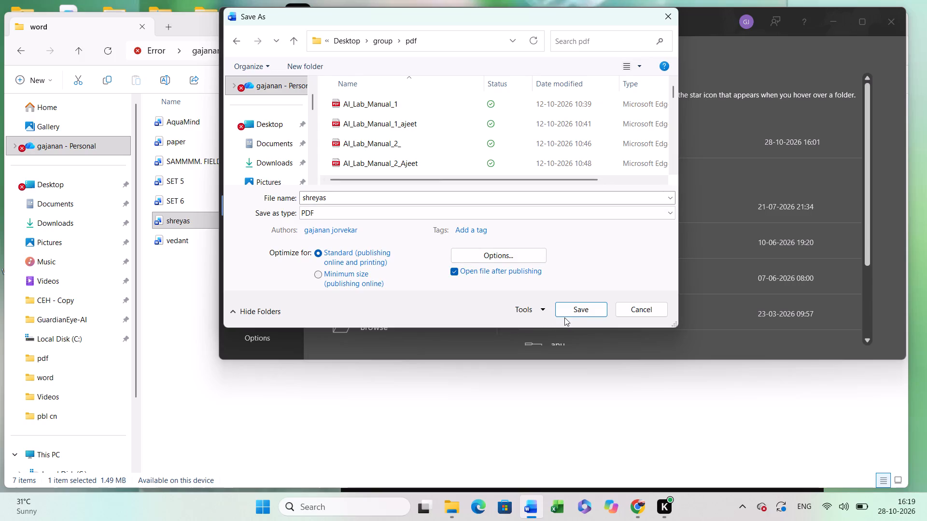
{"action": "left_click", "coordinate": [574, 310]}
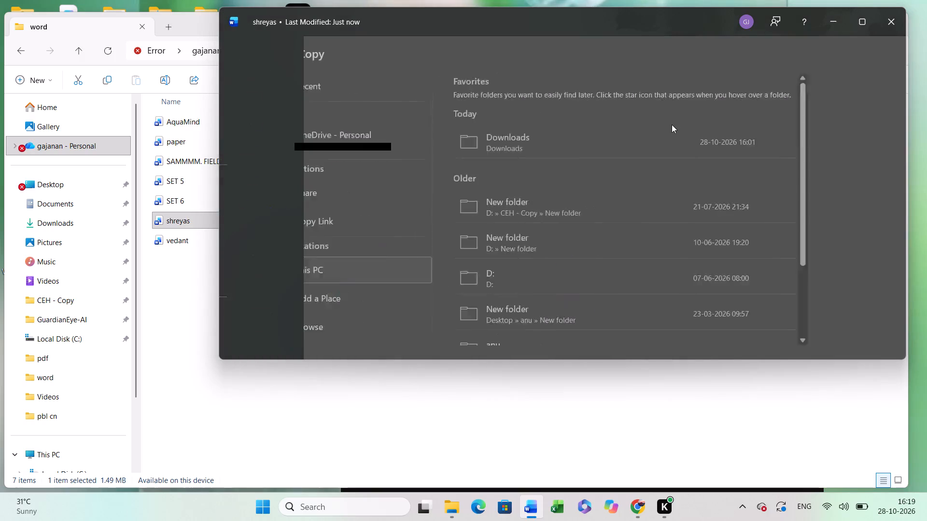
Close the opened shreyas PDF and minimize the shreyas document window.
{"action": "left_click", "coordinate": [926, 0]}
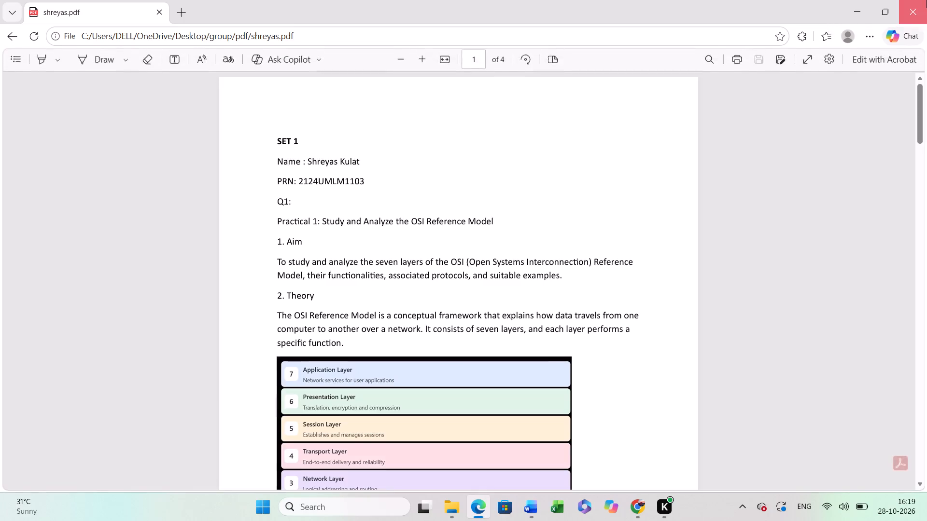
{"action": "left_click", "coordinate": [836, 18]}
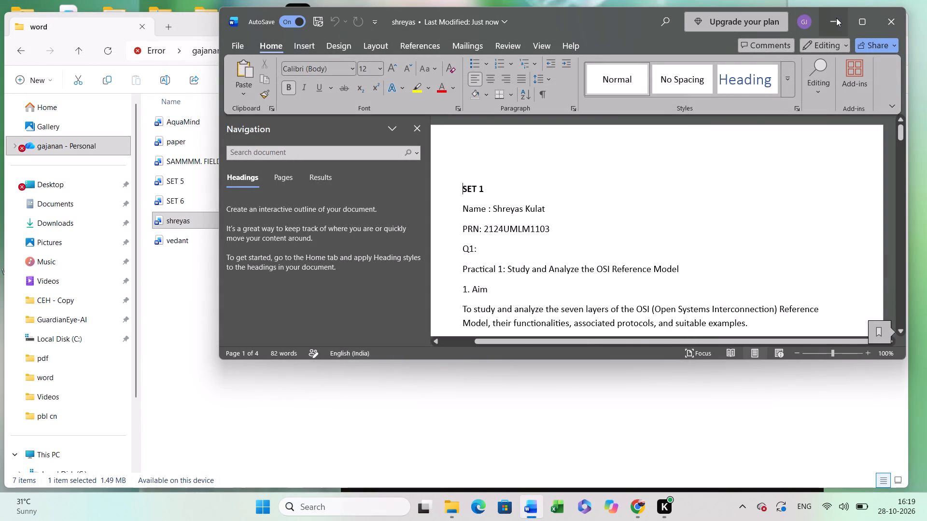
Open the vedant document from the word folder.
{"action": "double_click", "coordinate": [473, 236]}
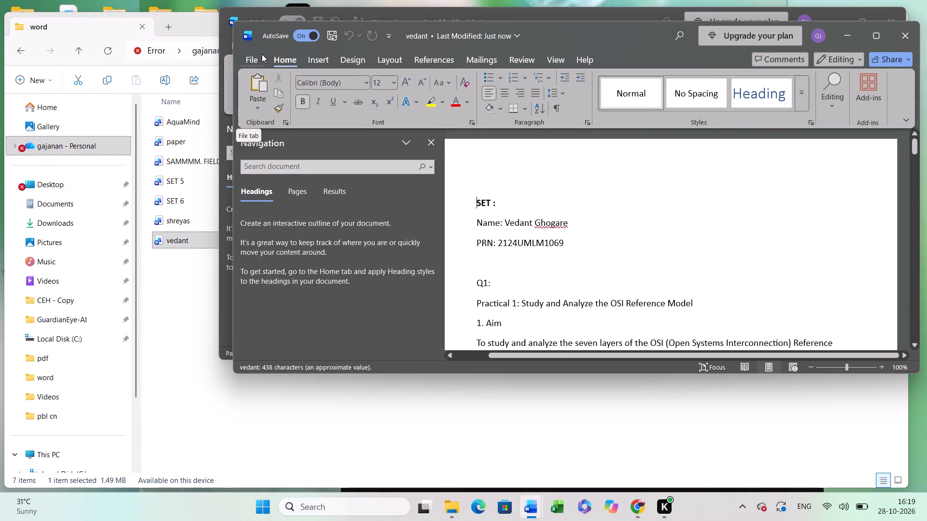
Save a copy of the vedant document as a minimum-size PDF named vedant in the Desktop > group > pdf folder.
{"action": "left_click", "coordinate": [262, 54]}
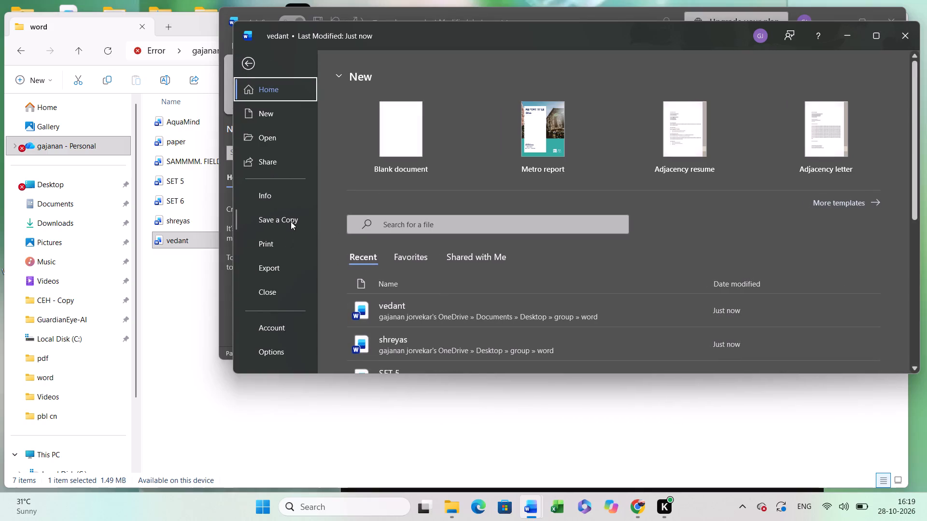
{"action": "double_click", "coordinate": [291, 221]}
{"action": "double_click", "coordinate": [376, 280]}
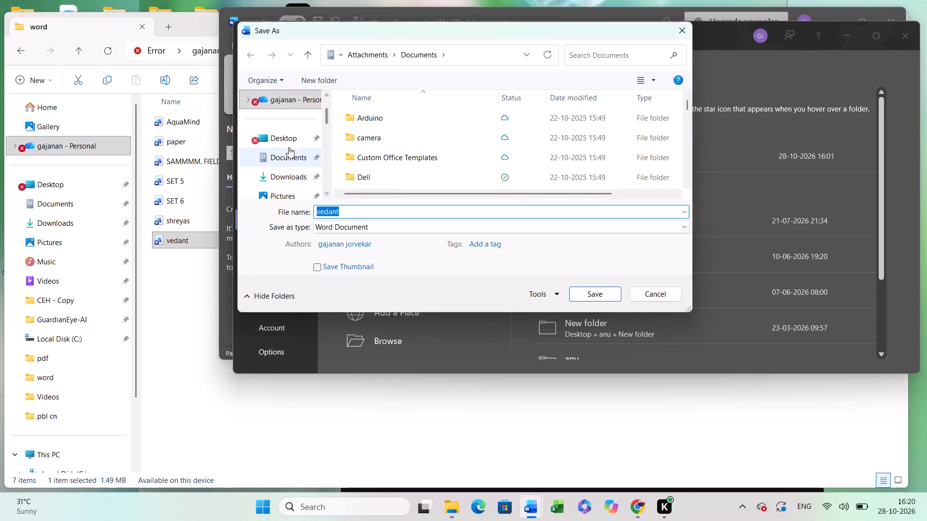
{"action": "left_click", "coordinate": [292, 145]}
{"action": "scroll", "coordinate": [440, 161], "scroll_direction": "down", "scroll_amount": 1}
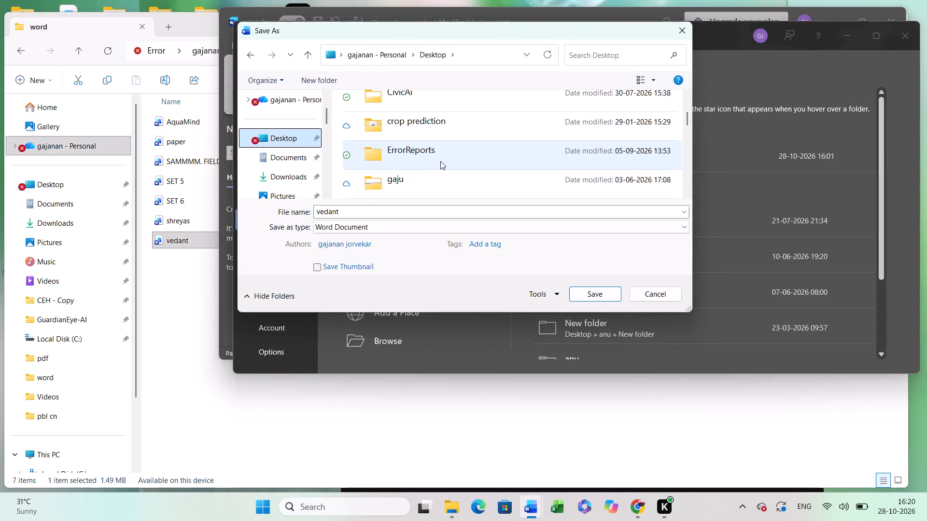
{"action": "scroll", "coordinate": [438, 182], "scroll_direction": "down", "scroll_amount": 1}
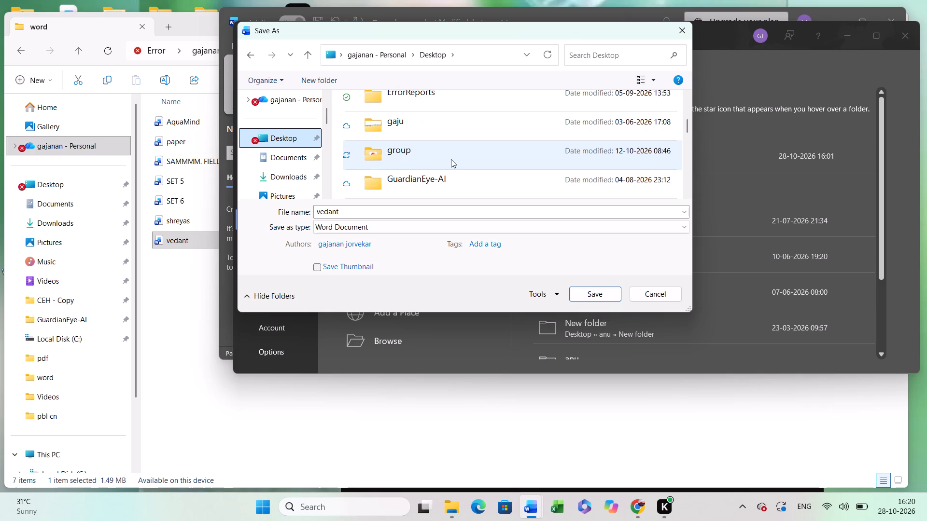
{"action": "double_click", "coordinate": [453, 158]}
{"action": "double_click", "coordinate": [449, 111]}
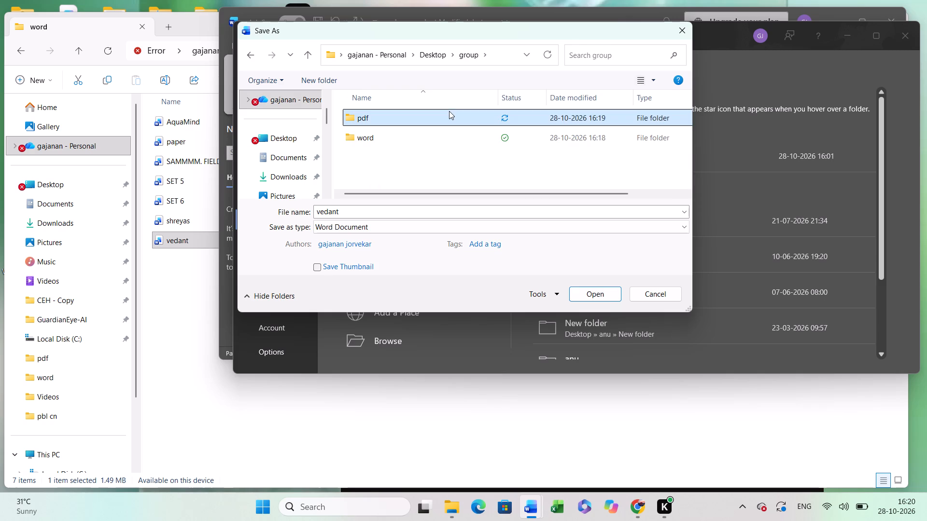
{"action": "left_click", "coordinate": [584, 296]}
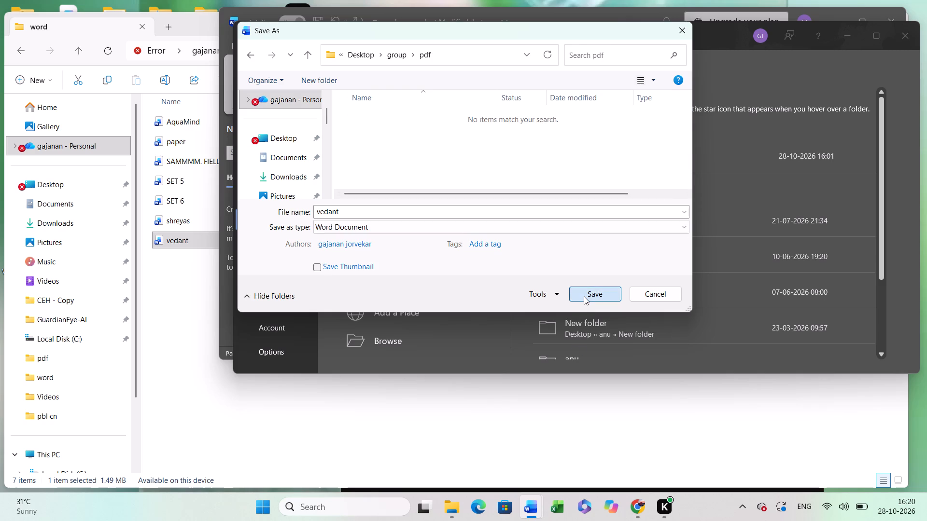
{"action": "left_click", "coordinate": [363, 224]}
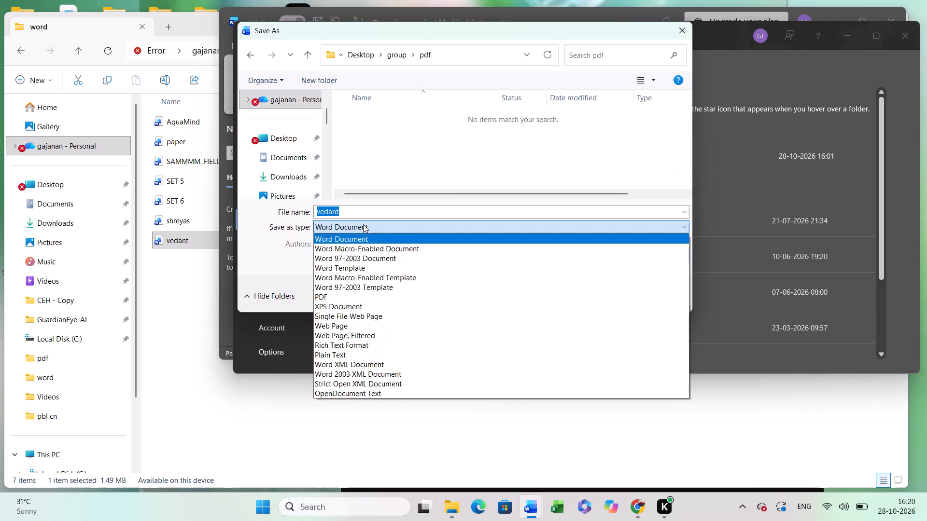
{"action": "left_click", "coordinate": [344, 296]}
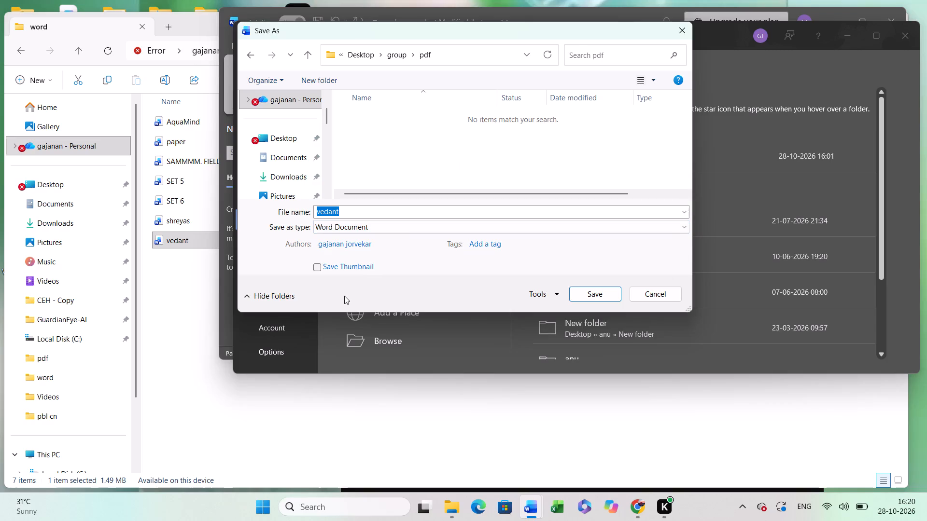
{"action": "left_click", "coordinate": [356, 231]}
{"action": "double_click", "coordinate": [356, 231]}
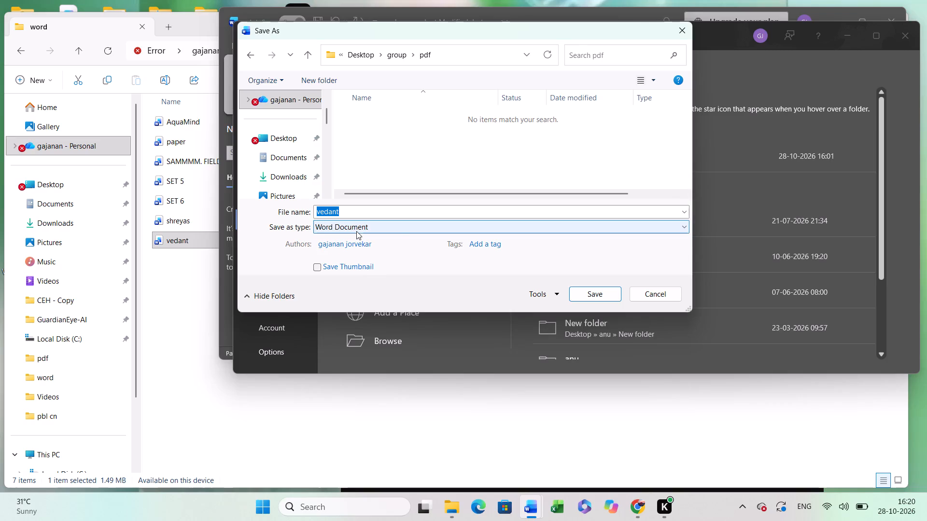
{"action": "left_click", "coordinate": [332, 298]}
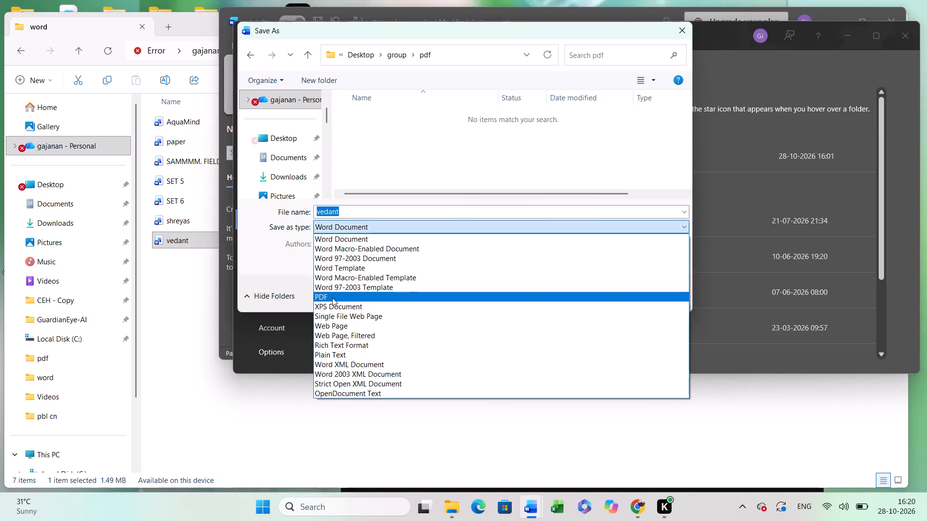
{"action": "left_click", "coordinate": [332, 298]}
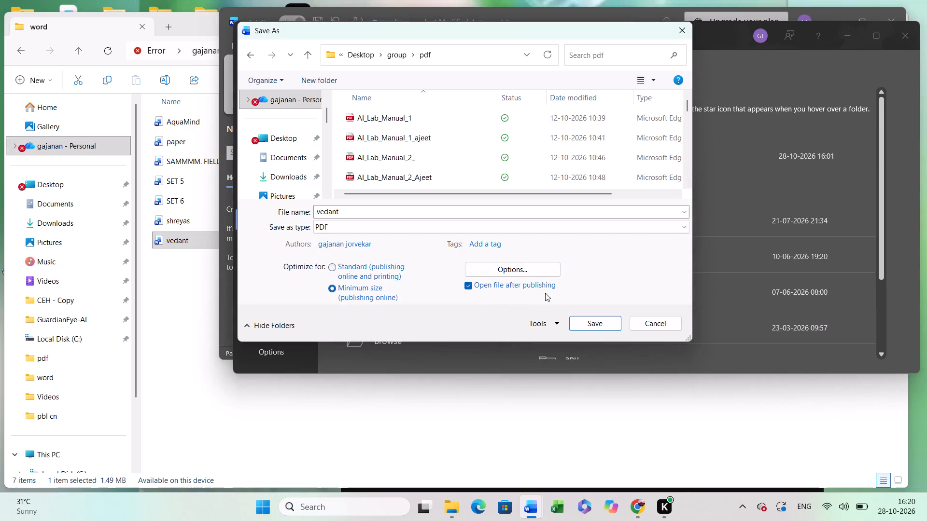
Finish saving the minimum-size PDF copy named vedant in the Desktop > group > pdf folder.
{"action": "left_click", "coordinate": [589, 324]}
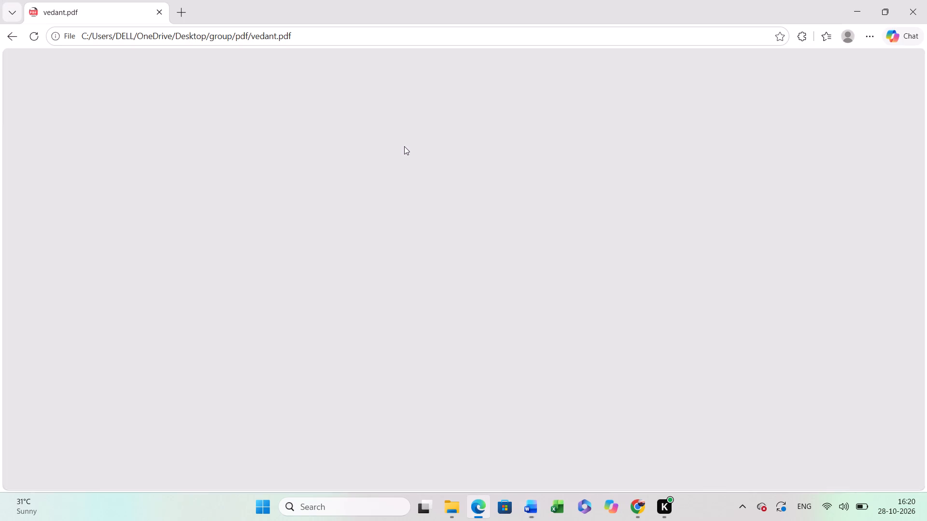
Close the opened vedant PDF and the vedant document.
{"action": "left_click", "coordinate": [926, 0]}
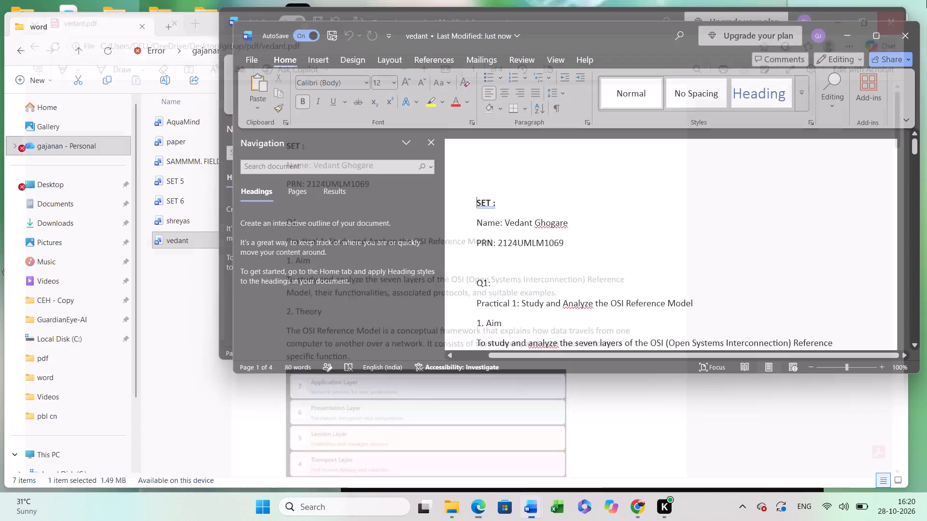
{"action": "left_click", "coordinate": [901, 27]}
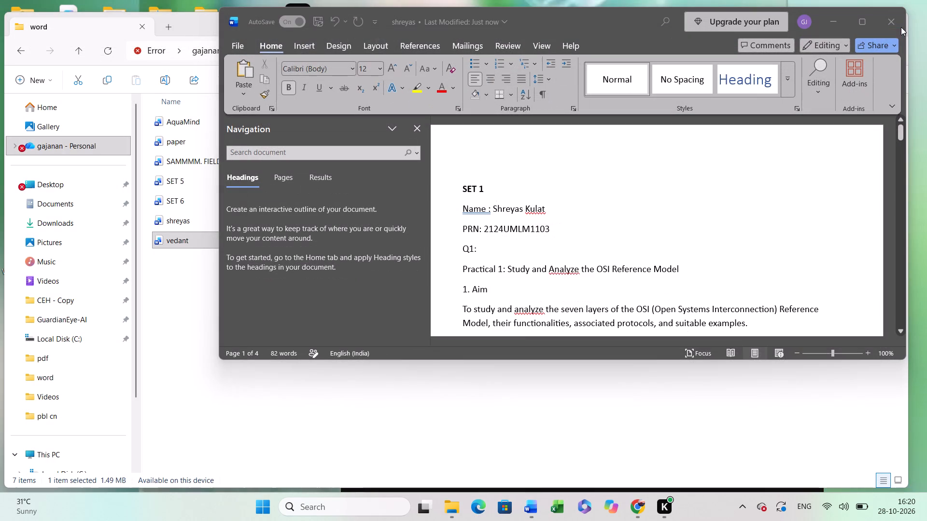
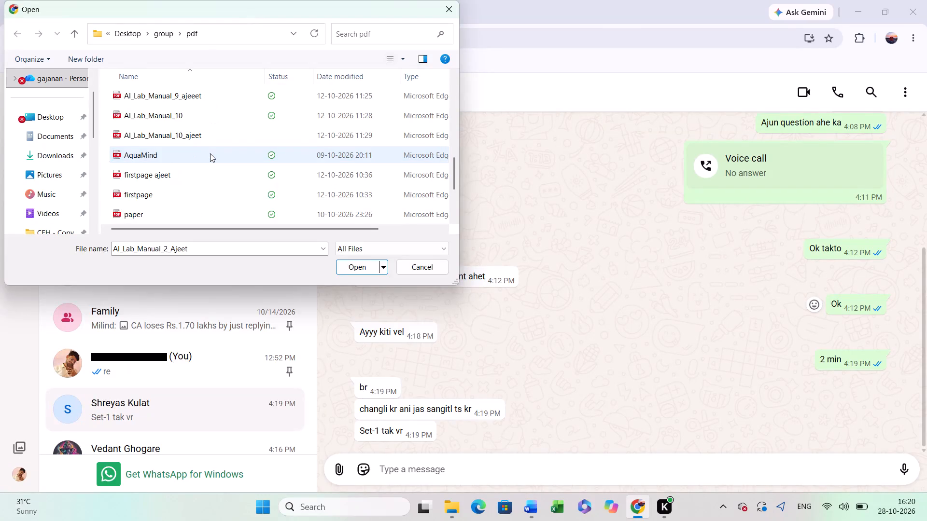
Locate the newly saved shreyas and vedant PDFs in the pdf folder for attaching to the open chat.
{"action": "scroll", "coordinate": [210, 153], "scroll_direction": "down", "scroll_amount": 2}
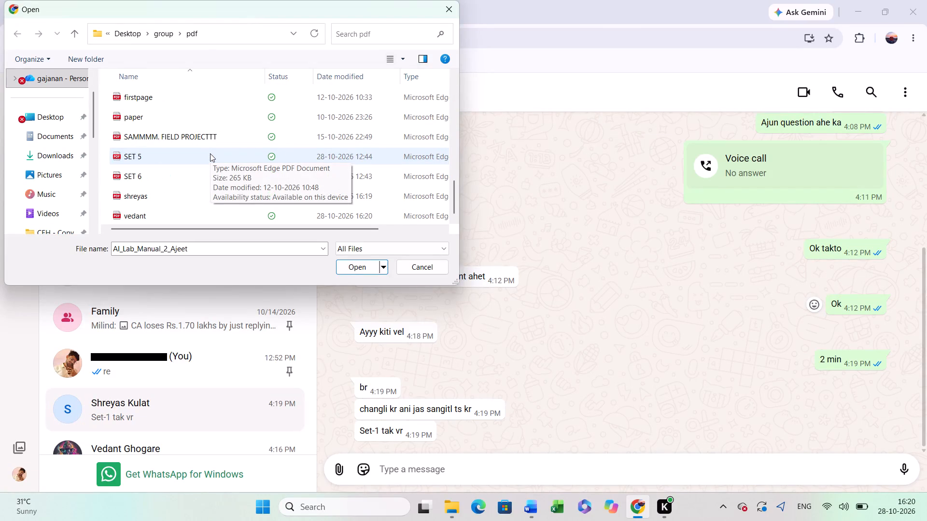
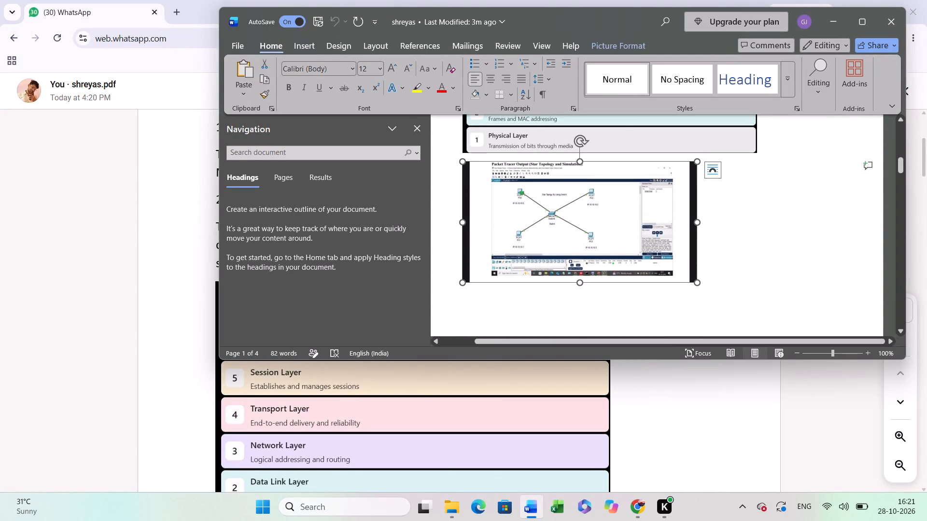
Copy the Packet Tracer star topology picture below the OSI layers figure in the shreyas document and delete it from there.
{"action": "key", "text": "ctrl+c"}
{"action": "key", "text": "BackSpace"}
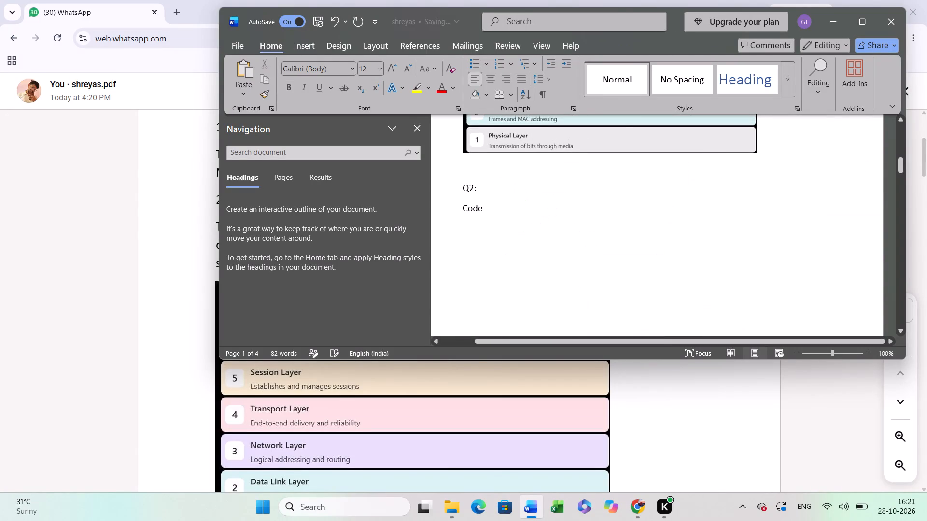
Insert six line breaks between the OSI layers figure and the Q2 heading in the shreyas document.
{"action": "scroll", "coordinate": [609, 225], "scroll_direction": "down", "scroll_amount": 1}
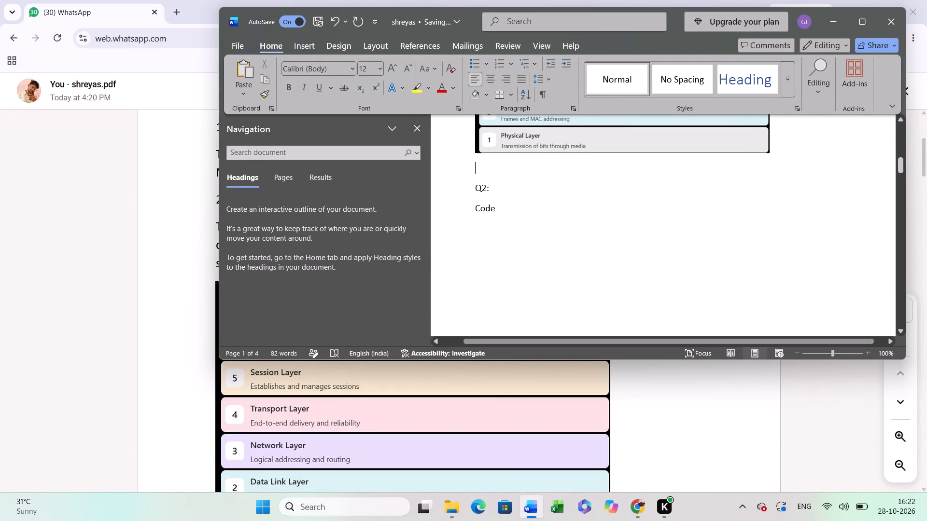
{"action": "key", "text": "Return"}
{"action": "key", "text": "Return"}
{"action": "key", "text": "Return"}
{"action": "key", "text": "Return"}
{"action": "key", "text": "Return"}
{"action": "key", "text": "Return"}
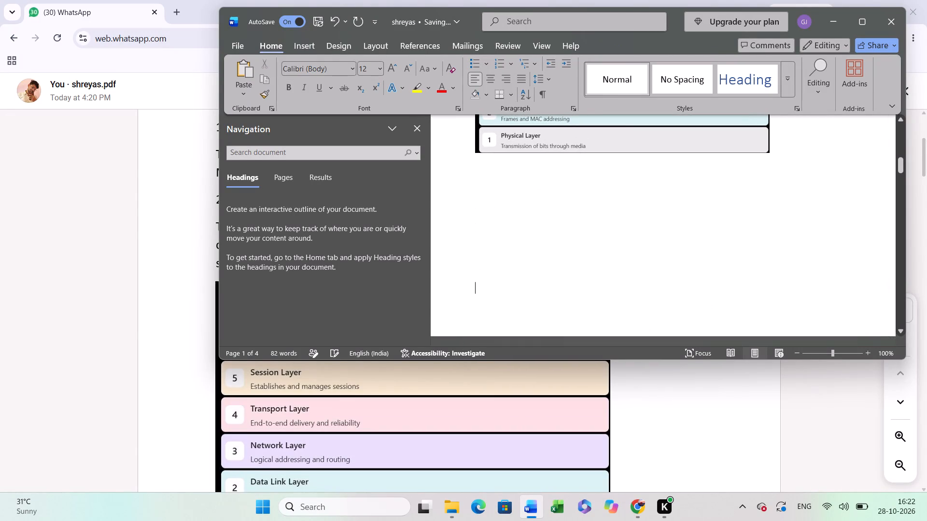
Close up the gap between the Output label and the Java Client output screenshot on page 4 of the shreyas document.
{"action": "scroll", "coordinate": [551, 201], "scroll_direction": "down", "scroll_amount": 1}
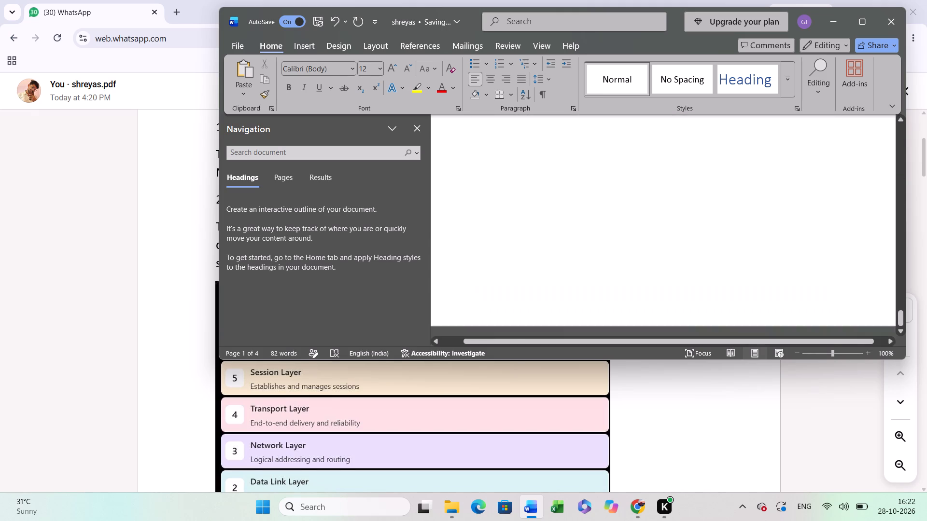
{"action": "scroll", "coordinate": [551, 201], "scroll_direction": "down", "scroll_amount": 1}
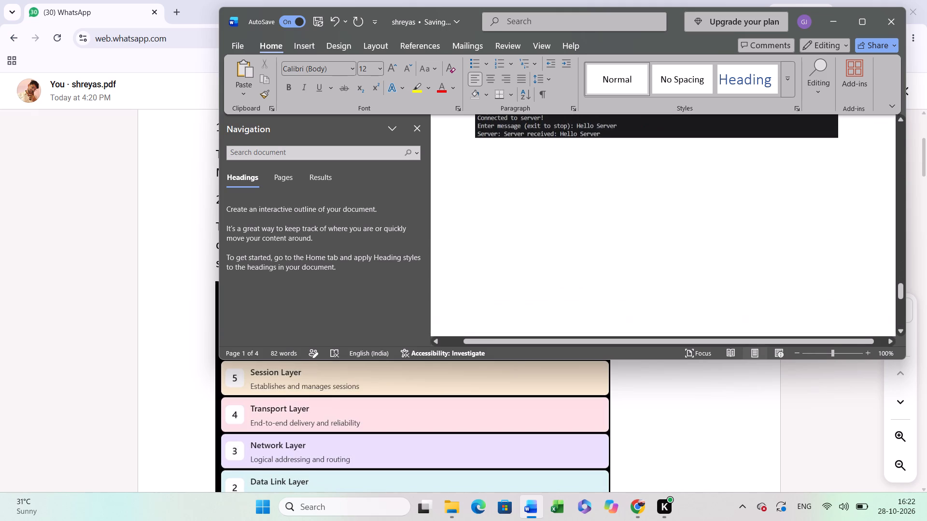
{"action": "scroll", "coordinate": [551, 201], "scroll_direction": "down", "scroll_amount": 1}
{"action": "left_click", "coordinate": [483, 204]}
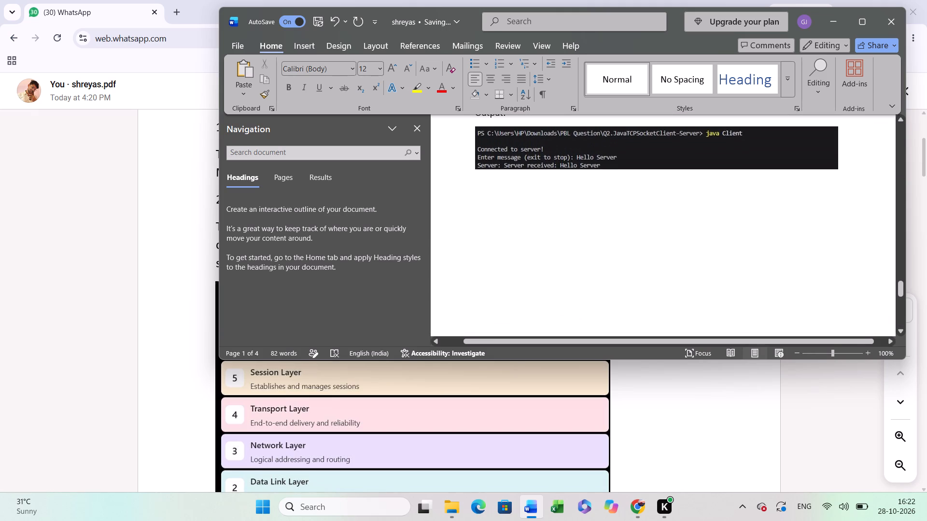
{"action": "key", "text": "Return"}
{"action": "key", "text": "Return"}
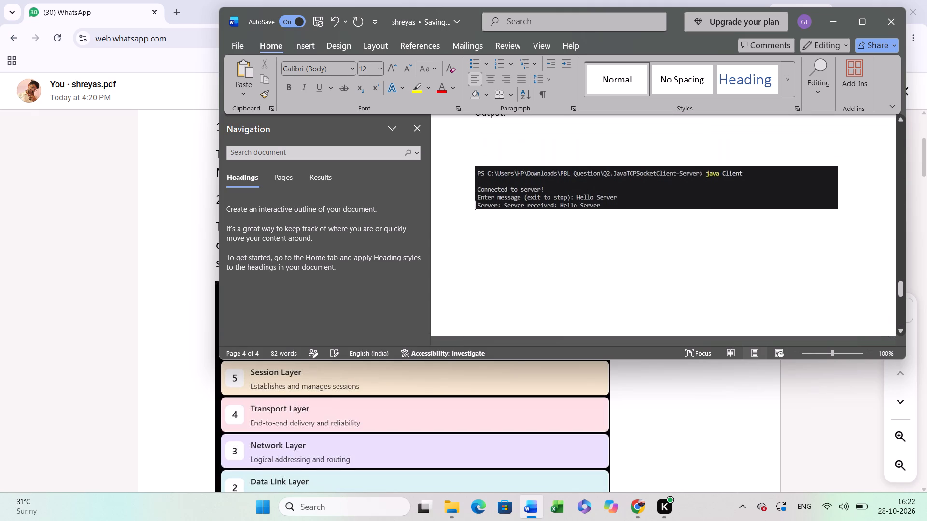
{"action": "key", "text": "BackSpace"}
{"action": "key", "text": "BackSpace"}
{"action": "key", "text": "BackSpace"}
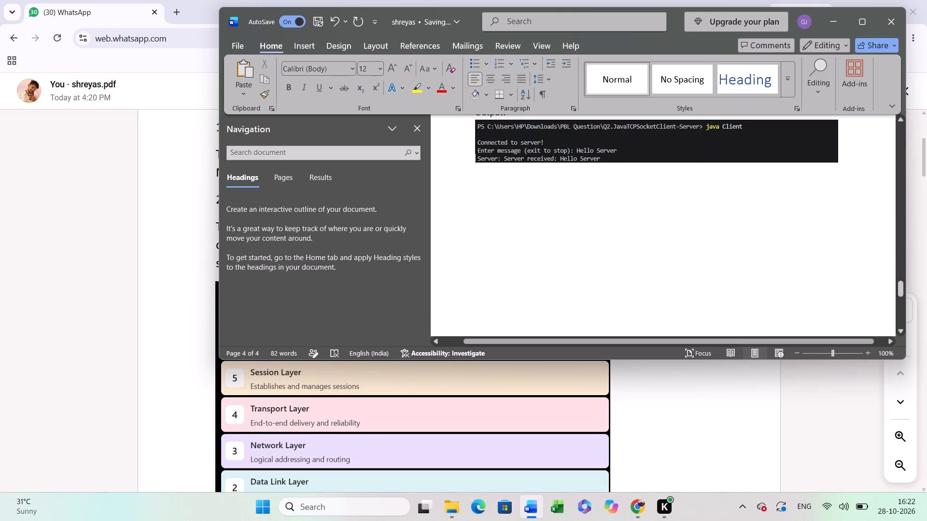
Add the label "Q4:" below the Java Client output screenshot and paste the copied Packet Tracer star topology image under it.
{"action": "left_click", "coordinate": [844, 148]}
{"action": "key", "text": "Return"}
{"action": "key", "text": "Return"}
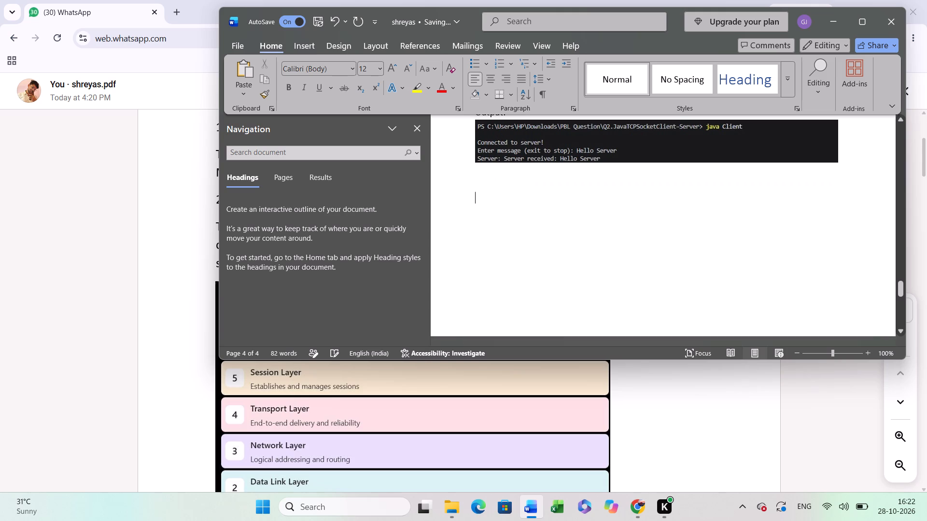
{"action": "key", "text": "shift+q"}
{"action": "key", "text": "4"}
{"action": "key", "text": "shift+colon"}
{"action": "key", "text": "Return"}
{"action": "key", "text": "ctrl+v"}
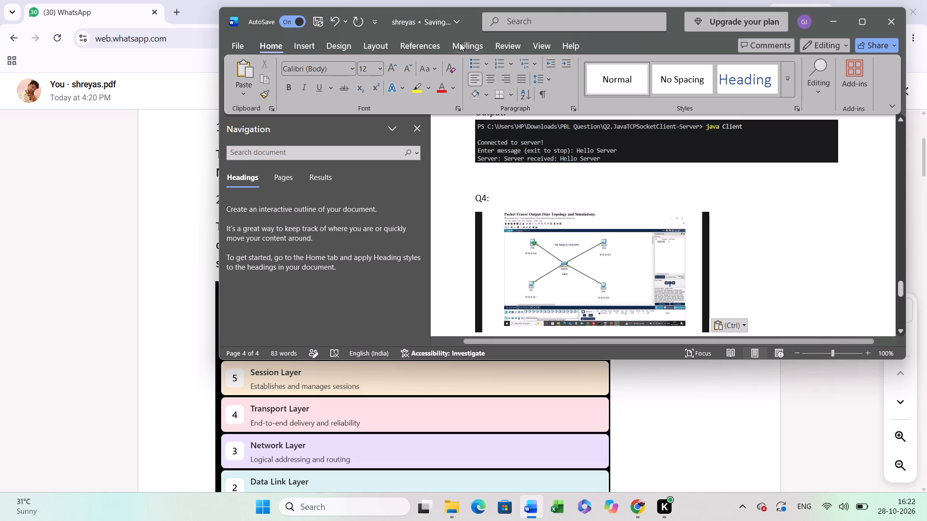
Save a copy of the shreyas document as a PDF named shreyas in the Desktop > group > pdf folder, replacing the existing file.
{"action": "left_click", "coordinate": [239, 43]}
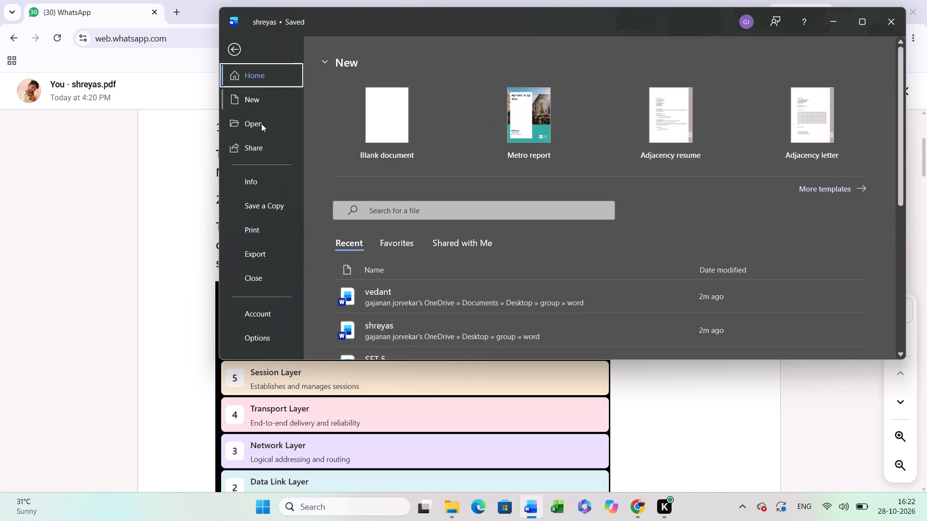
{"action": "double_click", "coordinate": [275, 208]}
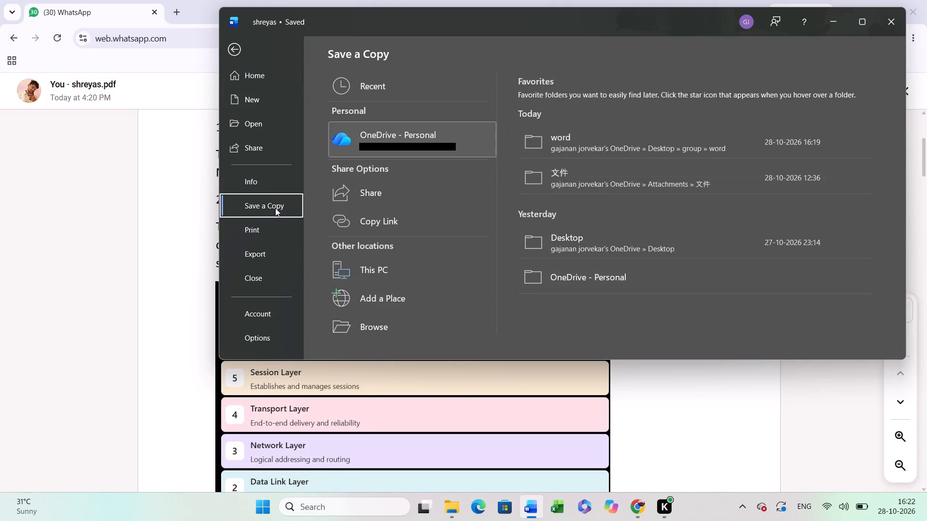
{"action": "double_click", "coordinate": [404, 270]}
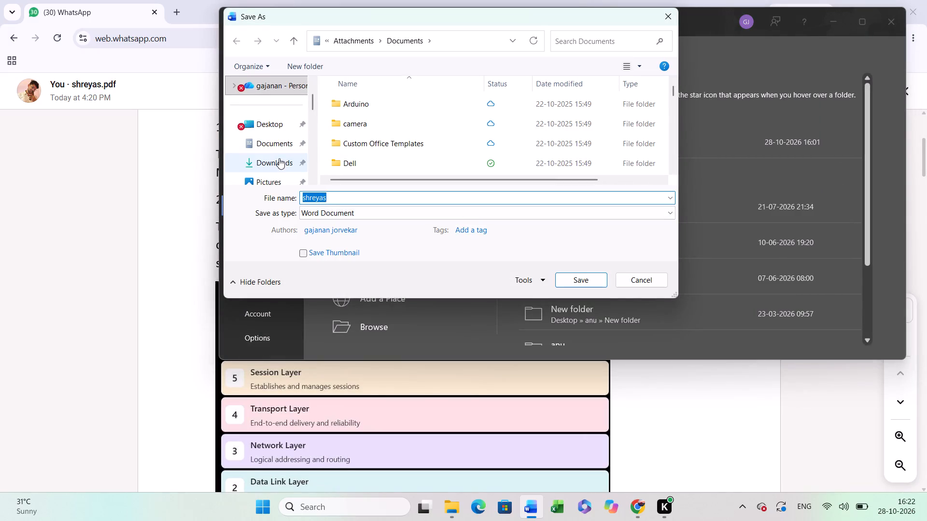
{"action": "left_click", "coordinate": [279, 160]}
{"action": "double_click", "coordinate": [286, 106]}
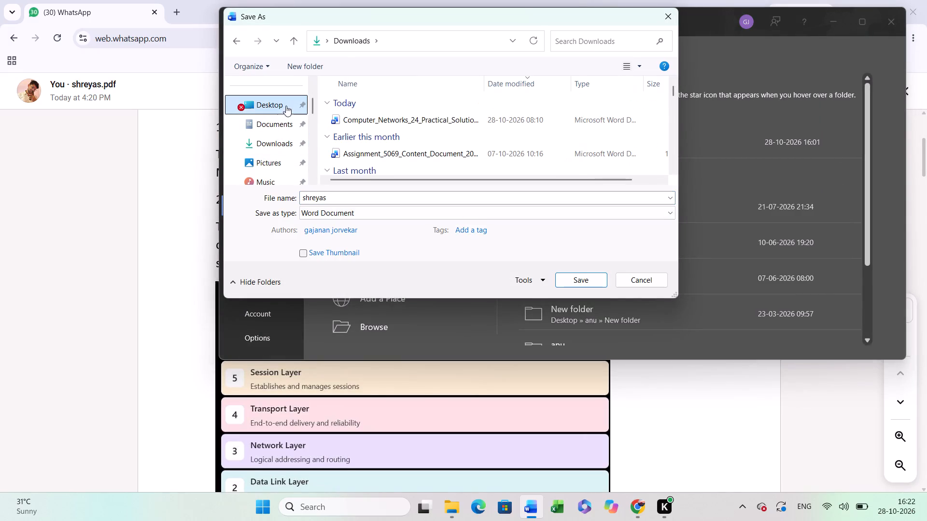
{"action": "scroll", "coordinate": [380, 169], "scroll_direction": "down", "scroll_amount": 1}
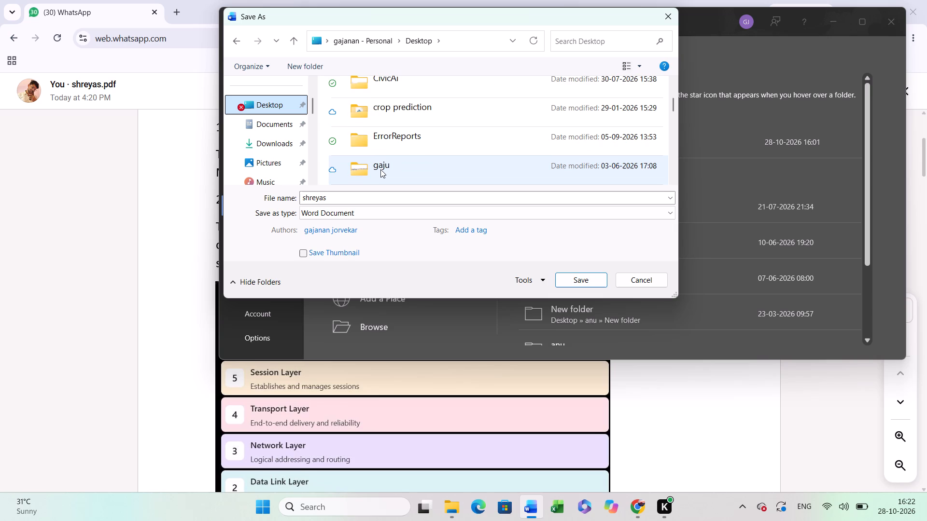
{"action": "scroll", "coordinate": [380, 169], "scroll_direction": "down", "scroll_amount": 1}
{"action": "double_click", "coordinate": [400, 133]}
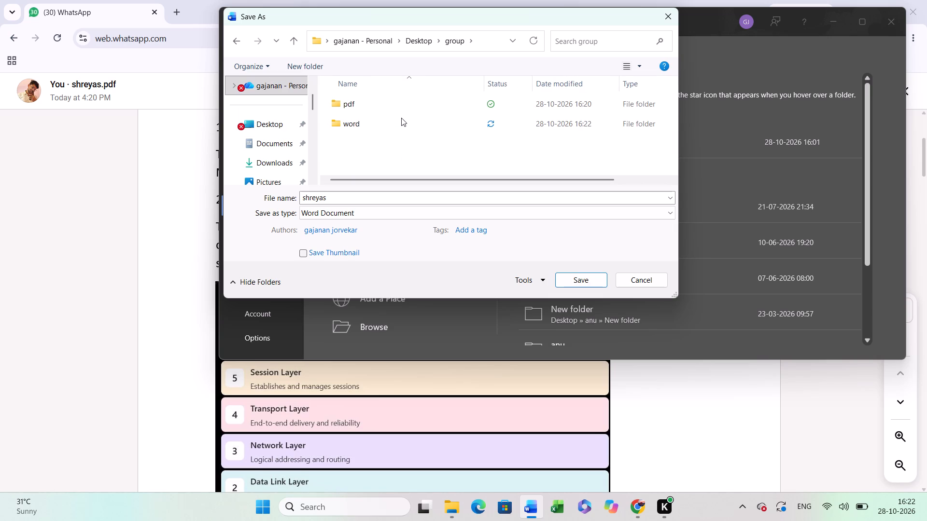
{"action": "double_click", "coordinate": [408, 107]}
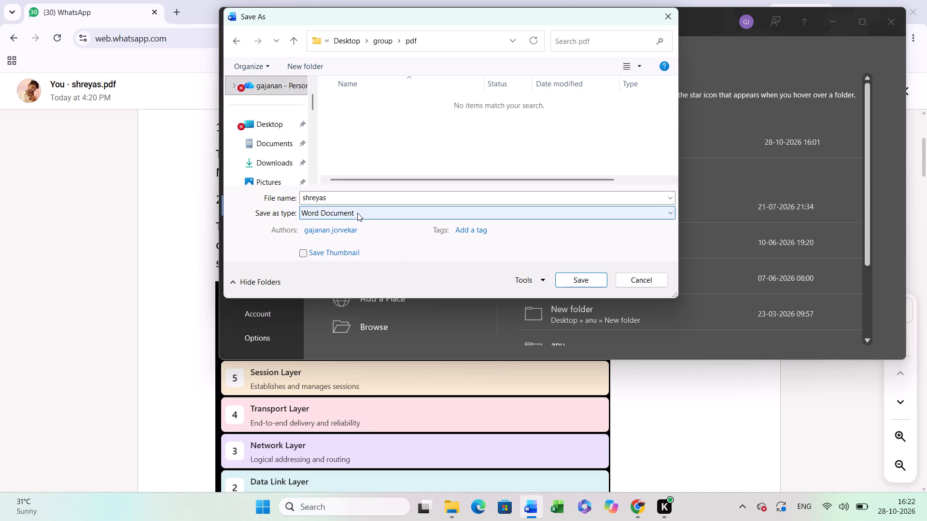
{"action": "left_click", "coordinate": [357, 213]}
{"action": "left_click", "coordinate": [351, 285]}
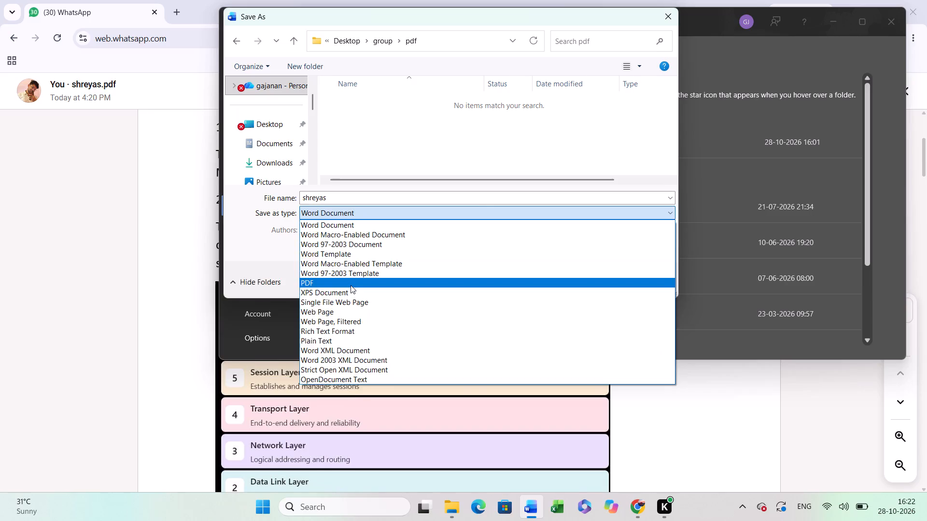
{"action": "left_click", "coordinate": [590, 312]}
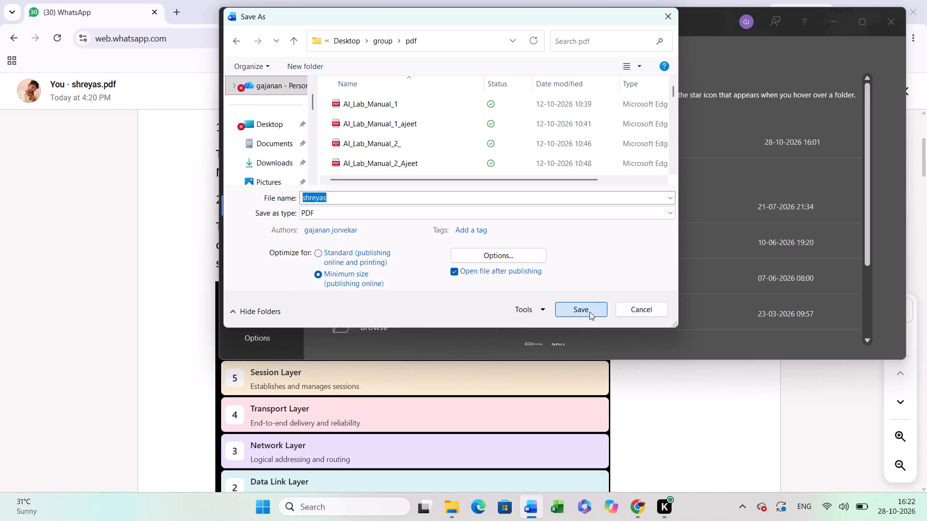
{"action": "left_click", "coordinate": [491, 194]}
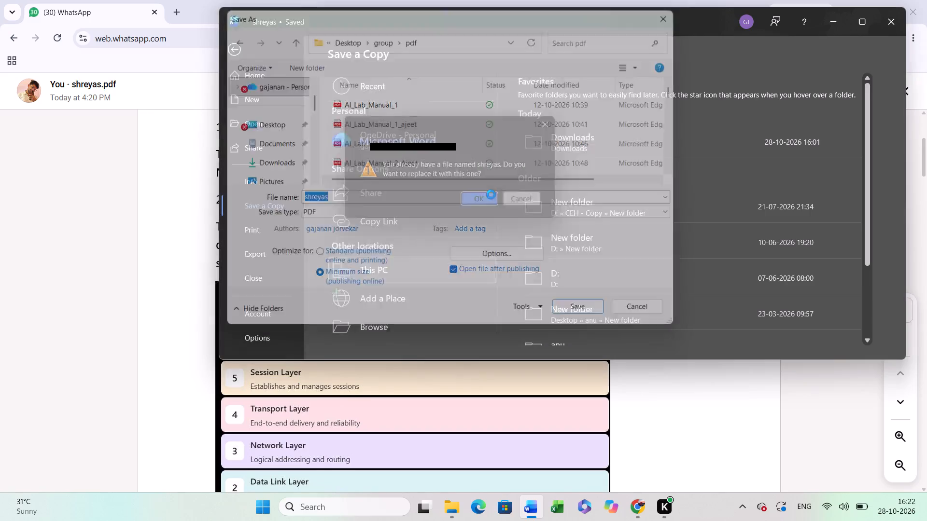
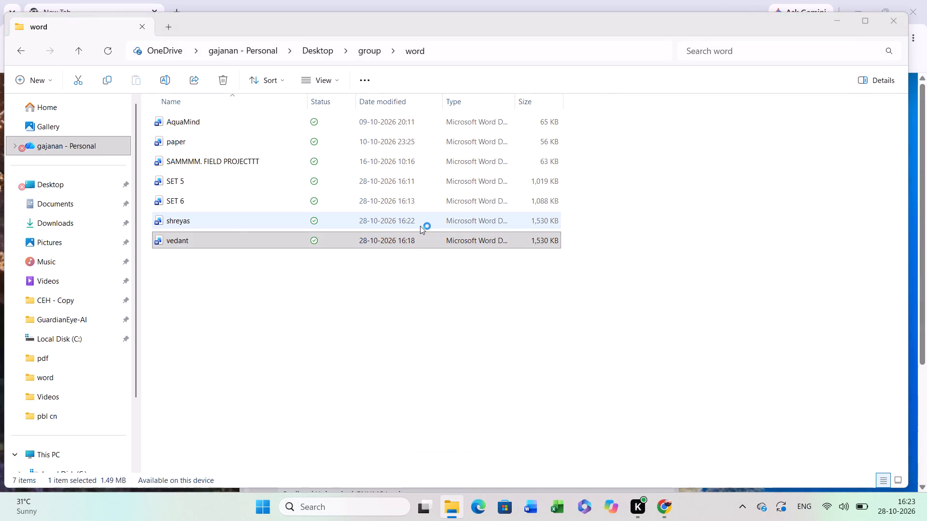
Review the vedant document from the network topology screenshot through the Q2 code section.
{"action": "scroll", "coordinate": [526, 227], "scroll_direction": "down", "scroll_amount": 1}
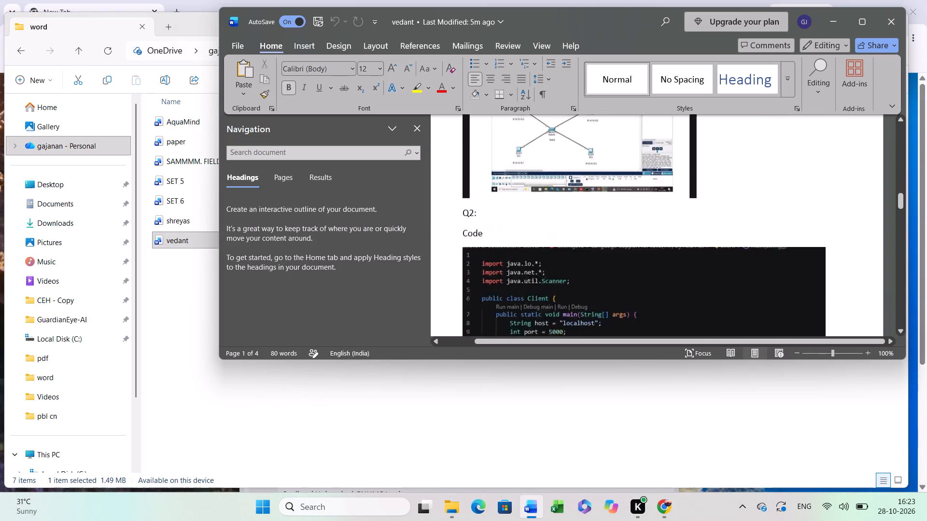
Copy the Packet Tracer star topology image above the Q2 label in the vedant document and delete it from there.
{"action": "scroll", "coordinate": [526, 227], "scroll_direction": "down", "scroll_amount": 1}
{"action": "scroll", "coordinate": [526, 227], "scroll_direction": "up", "scroll_amount": 1}
{"action": "left_click", "coordinate": [526, 227]}
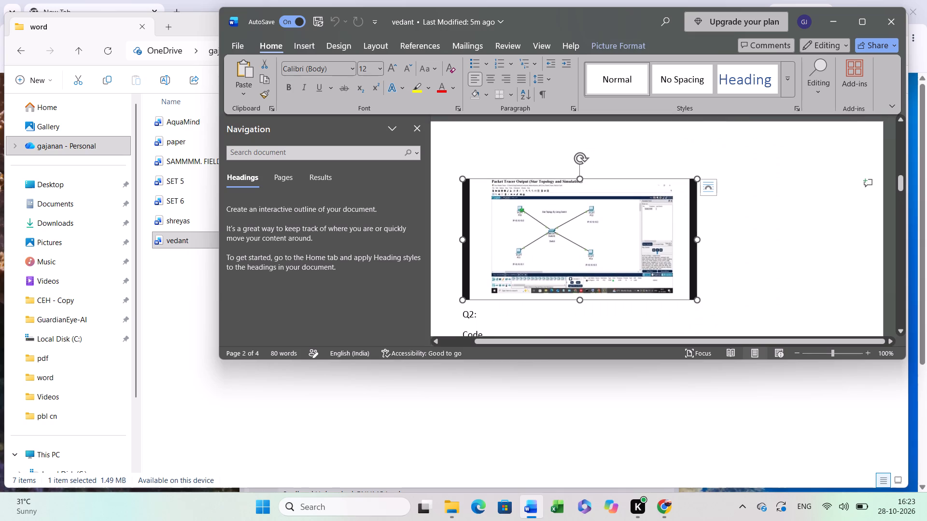
{"action": "key", "text": "ctrl+c"}
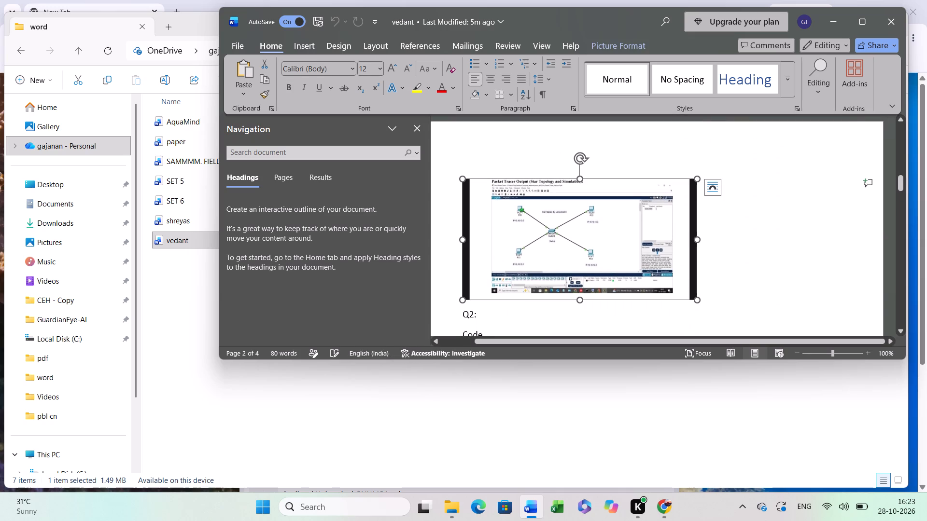
{"action": "key", "text": "BackSpace"}
Insert blank lines above the Q2 label on page 2 to push Q2 onto the next page.
{"action": "key", "text": "Return"}
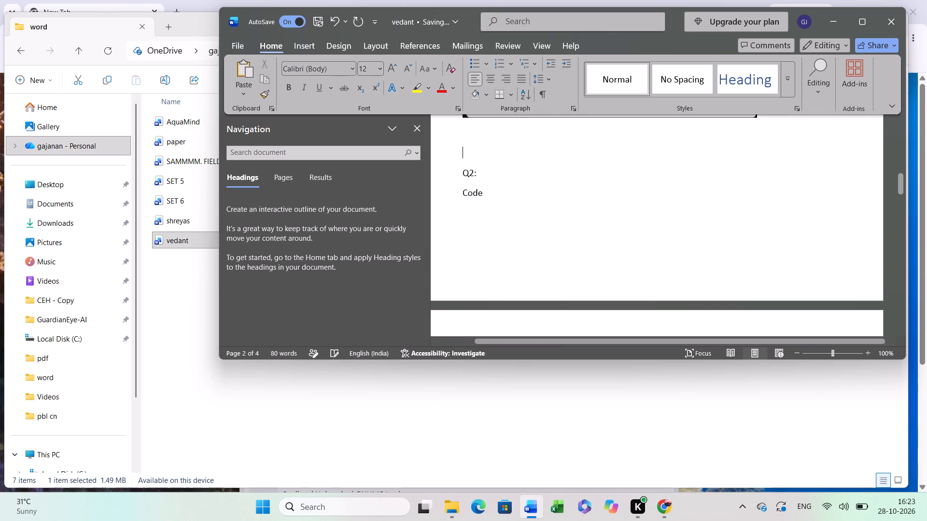
{"action": "key", "text": "Return"}
{"action": "key", "text": "Return"}
{"action": "key", "text": "Return"}
{"action": "key", "text": "Return"}
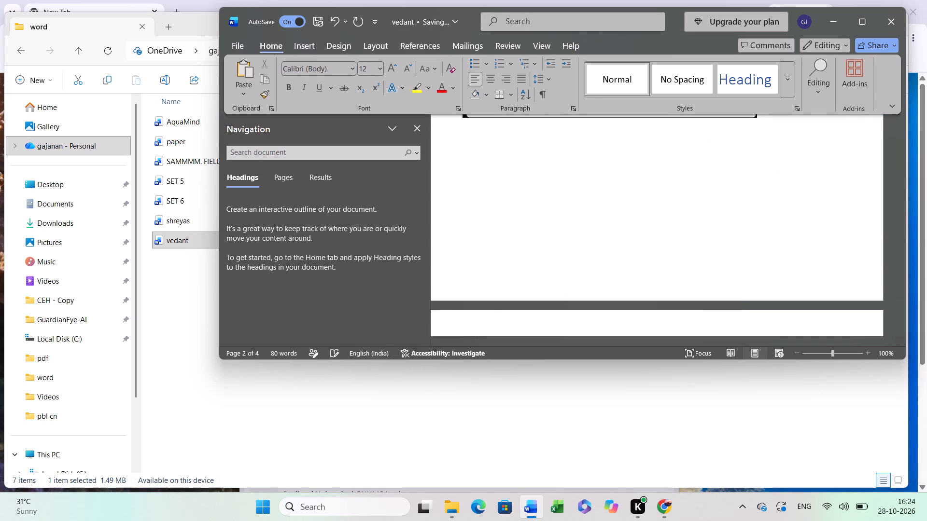
Add the label "Q4:" on a new page 4, after the Java Client output screenshot.
{"action": "scroll", "coordinate": [526, 227], "scroll_direction": "down", "scroll_amount": 1}
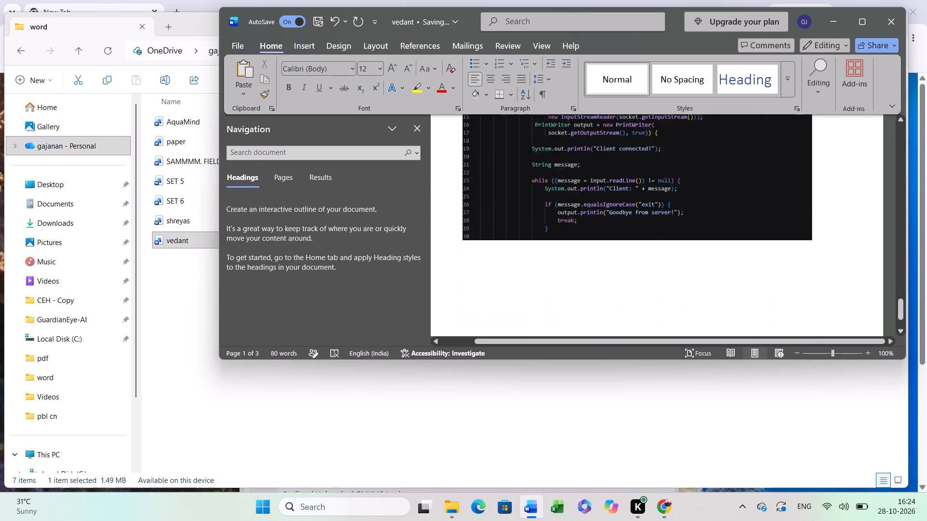
{"action": "scroll", "coordinate": [526, 227], "scroll_direction": "down", "scroll_amount": 2}
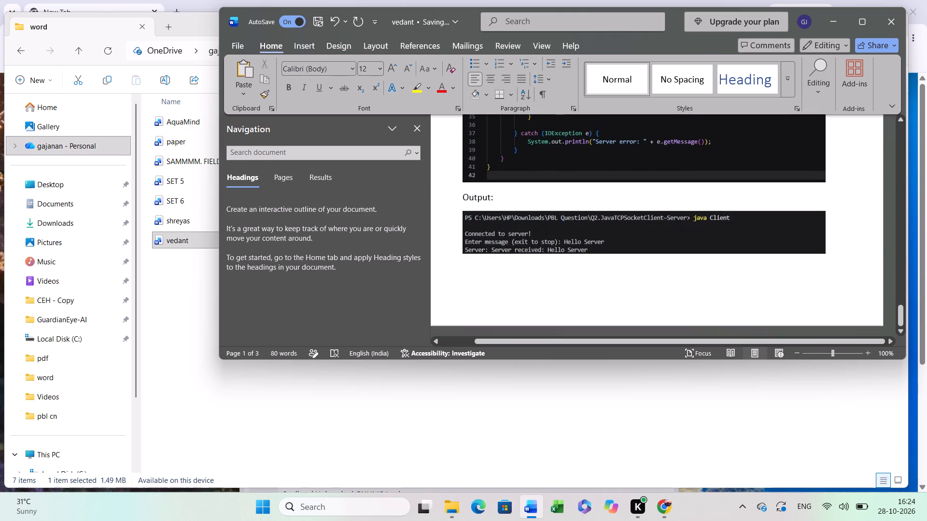
{"action": "left_click", "coordinate": [569, 287]}
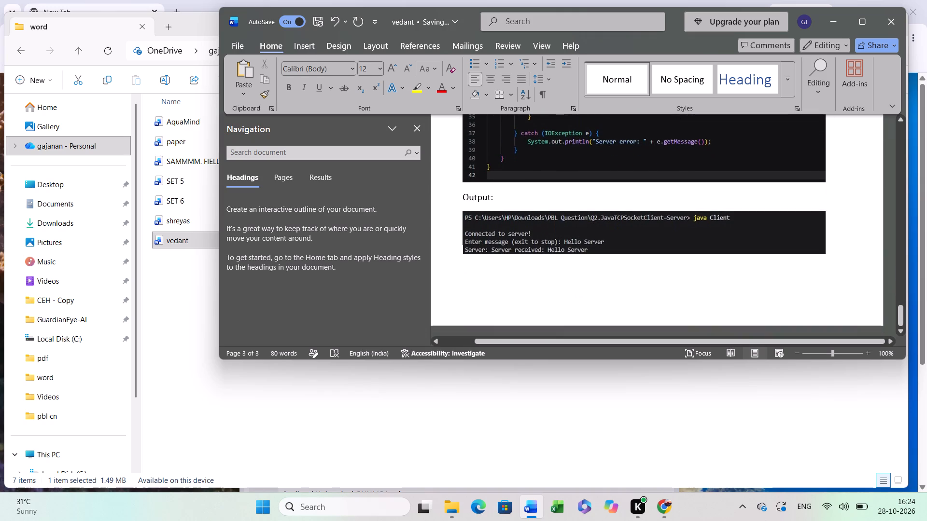
{"action": "left_click", "coordinate": [844, 252]}
{"action": "key", "text": "Return"}
{"action": "key", "text": "Return"}
{"action": "key", "text": "Return"}
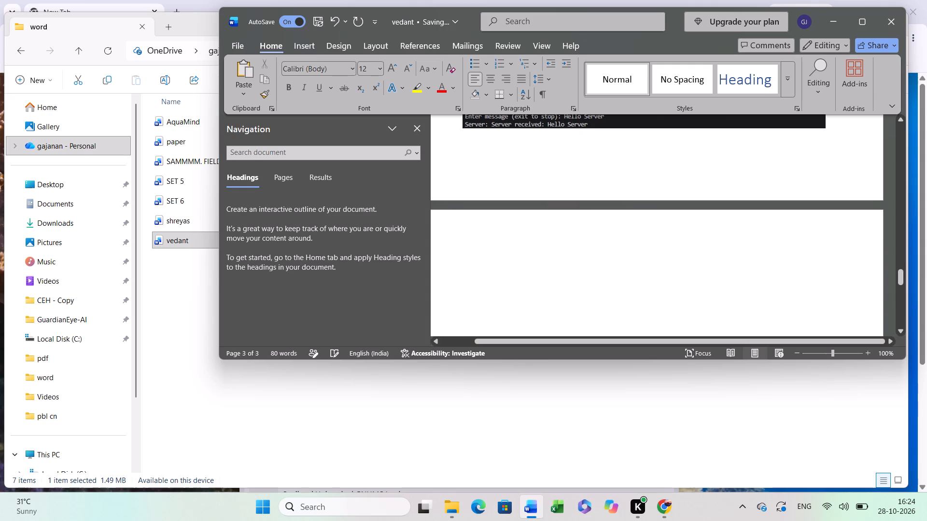
{"action": "key", "text": "BackSpace"}
{"action": "key", "text": "BackSpace"}
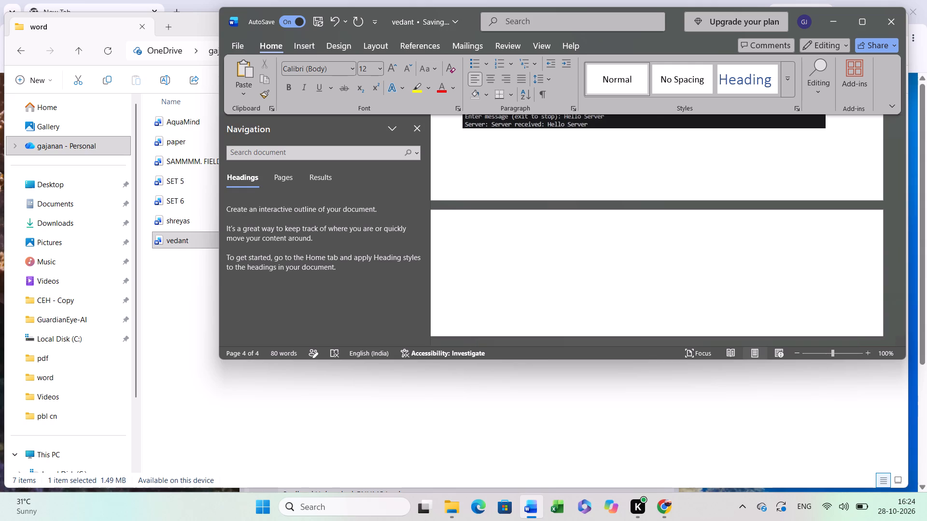
{"action": "key", "text": "shift+q"}
{"action": "key", "text": "4"}
{"action": "key", "text": "shift+colon"}
Paste the copied Packet Tracer star topology image on its own line below the "Q4:" label.
{"action": "key", "text": "ctrl+v"}
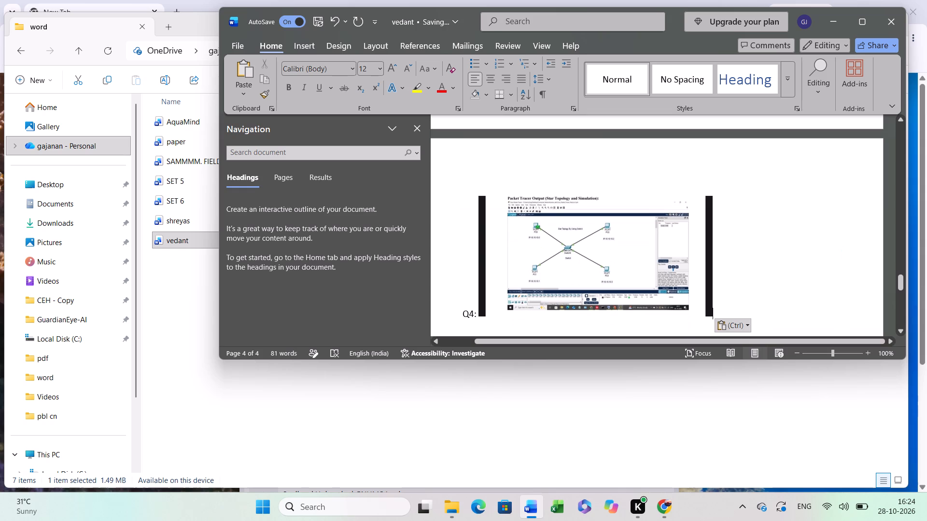
{"action": "key", "text": "ctrl+z"}
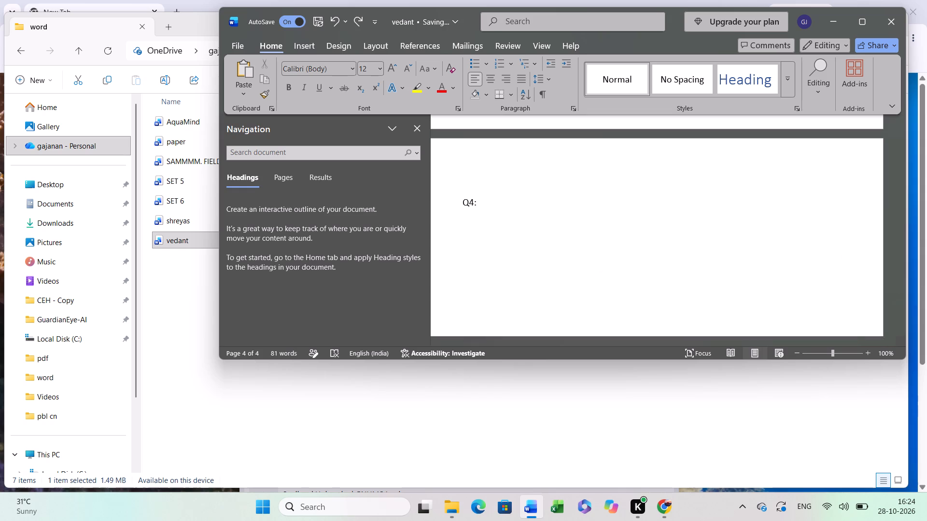
{"action": "key", "text": "Return"}
{"action": "key", "text": "ctrl+v"}
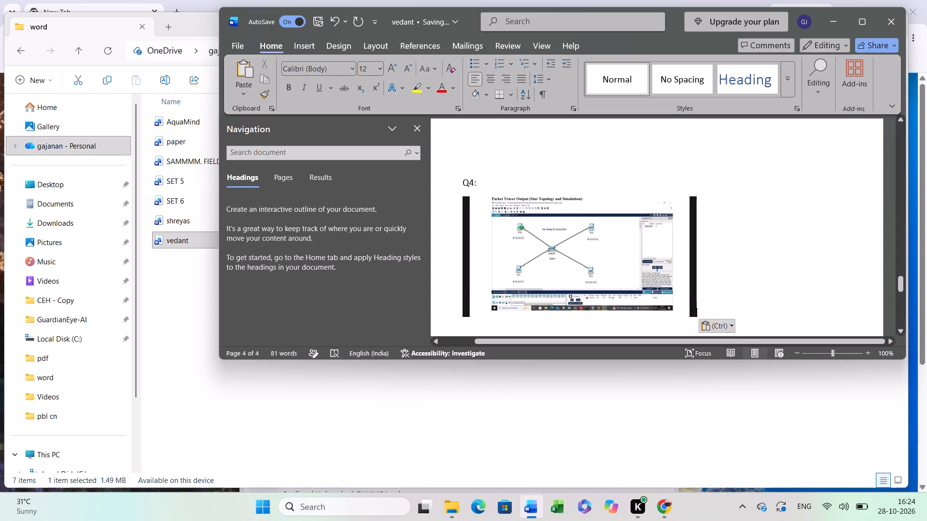
Save a copy of the vedant document as a PDF named vedant in the Desktop > group > pdf folder, replacing the existing file.
{"action": "left_click", "coordinate": [242, 47]}
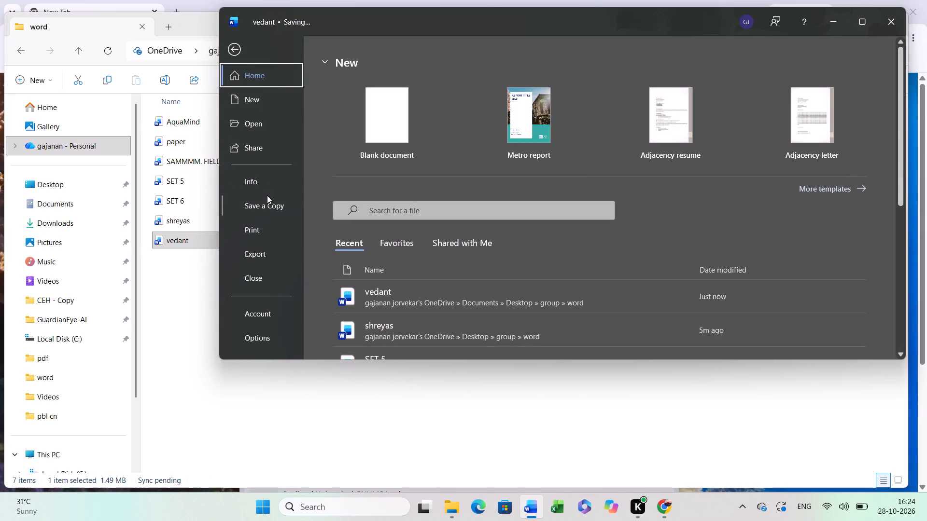
{"action": "double_click", "coordinate": [267, 195]}
{"action": "double_click", "coordinate": [351, 264]}
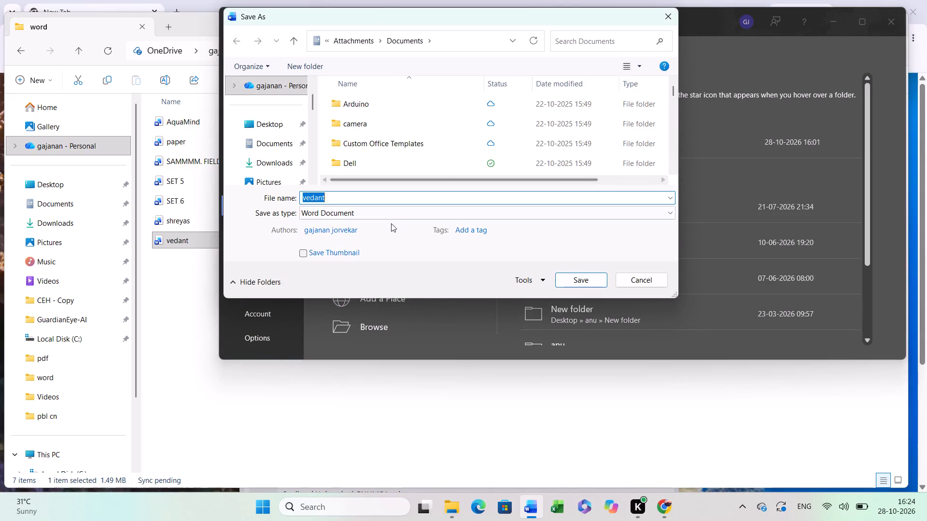
{"action": "left_click", "coordinate": [401, 216]}
{"action": "left_click", "coordinate": [369, 284]}
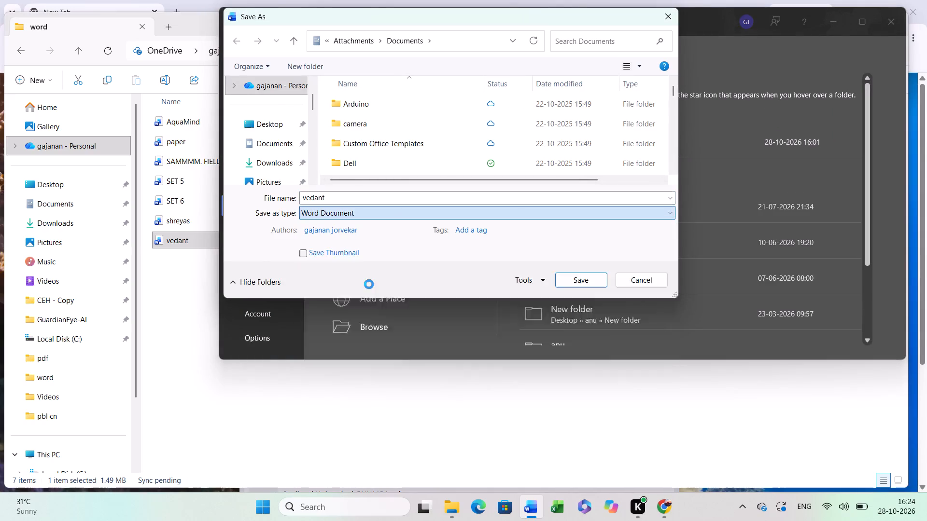
{"action": "double_click", "coordinate": [271, 124]}
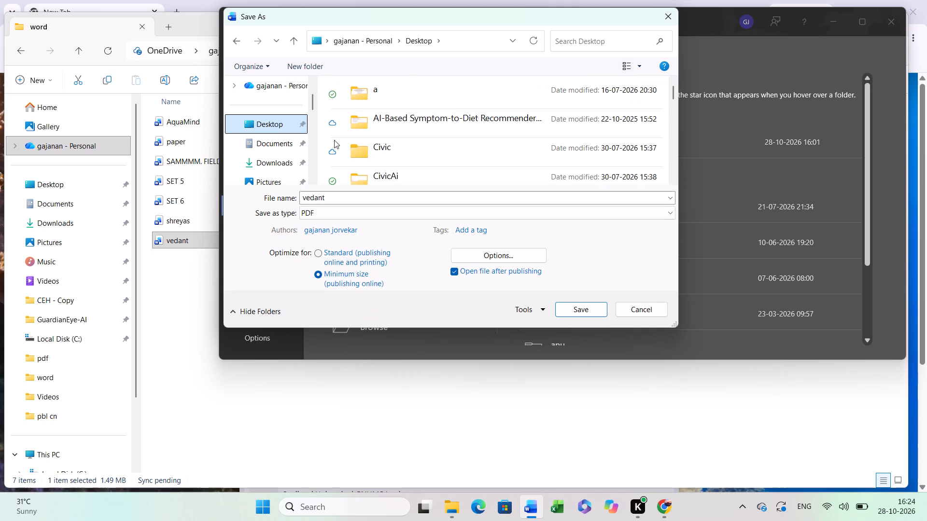
{"action": "scroll", "coordinate": [405, 161], "scroll_direction": "down", "scroll_amount": 2}
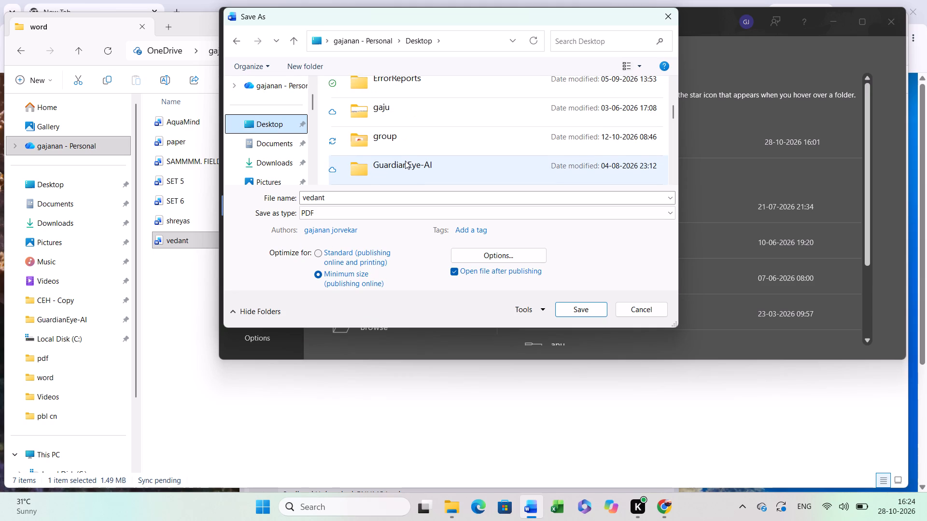
{"action": "scroll", "coordinate": [405, 161], "scroll_direction": "down", "scroll_amount": 1}
{"action": "double_click", "coordinate": [431, 133]}
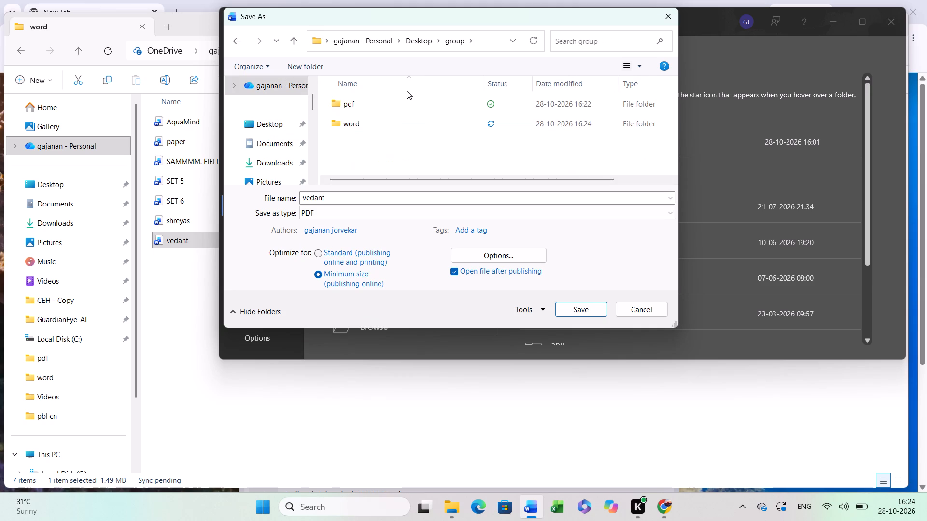
{"action": "double_click", "coordinate": [407, 103]}
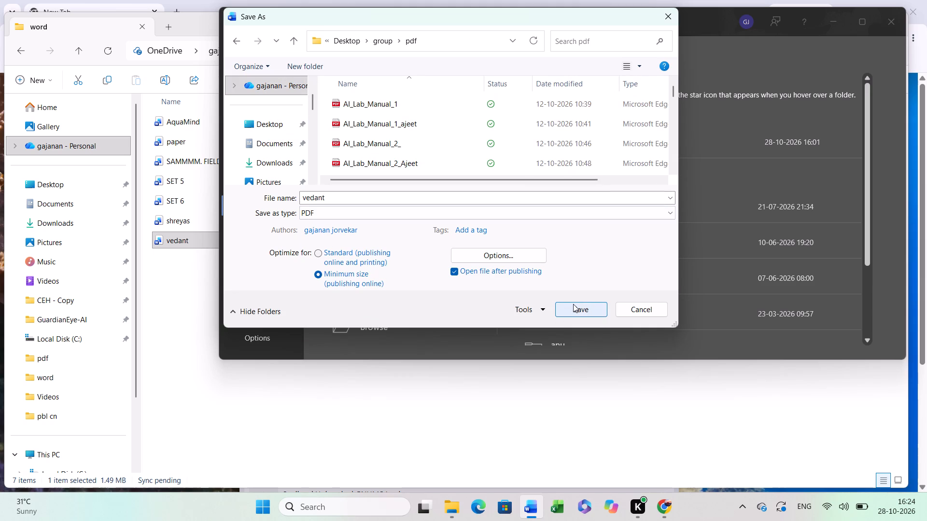
{"action": "left_click", "coordinate": [573, 304]}
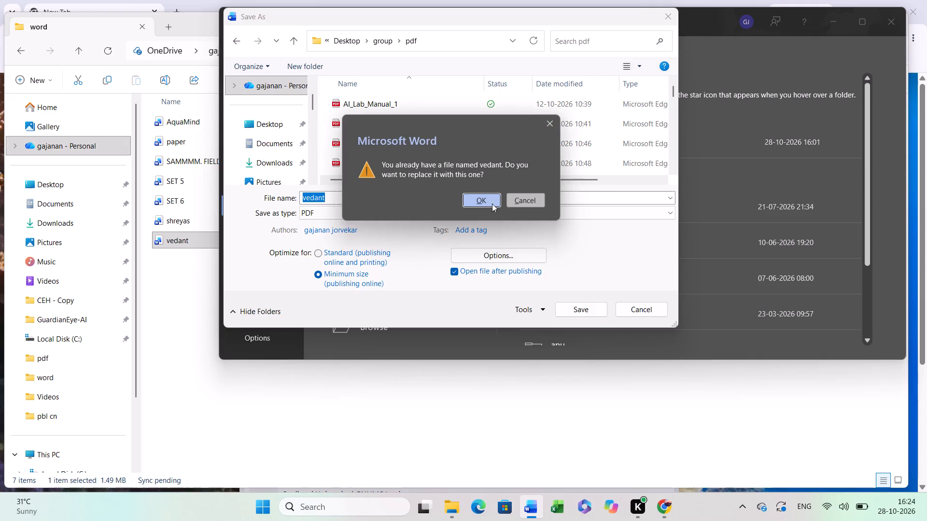
{"action": "left_click", "coordinate": [491, 203]}
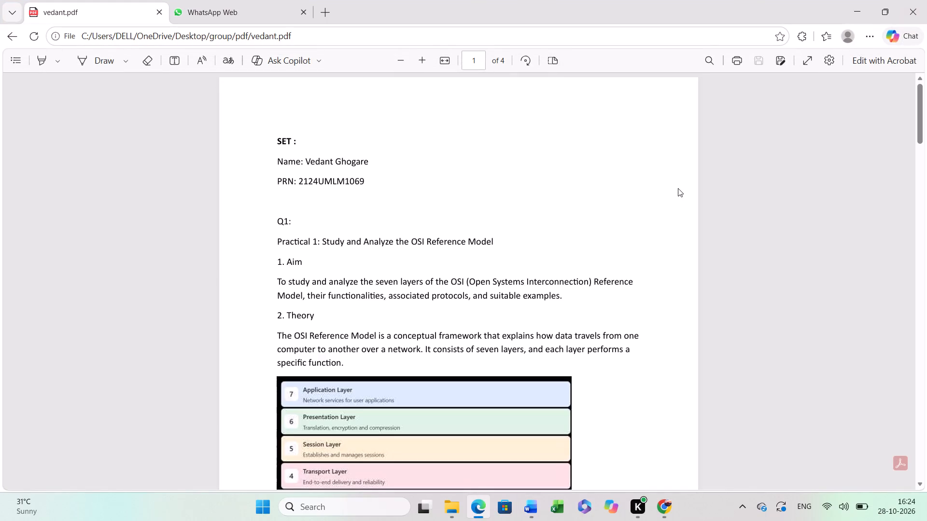
{"action": "scroll", "coordinate": [678, 188], "scroll_direction": "down", "scroll_amount": 11}
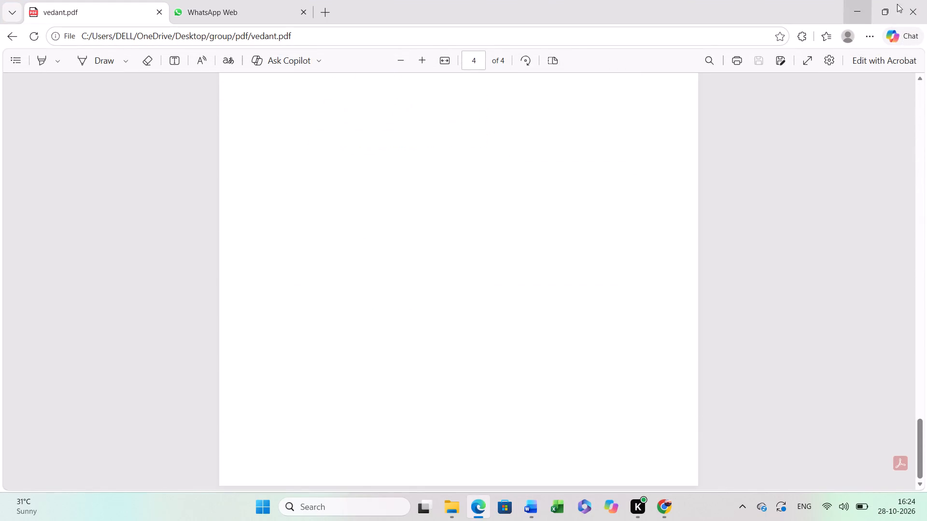
{"action": "left_click", "coordinate": [926, 14]}
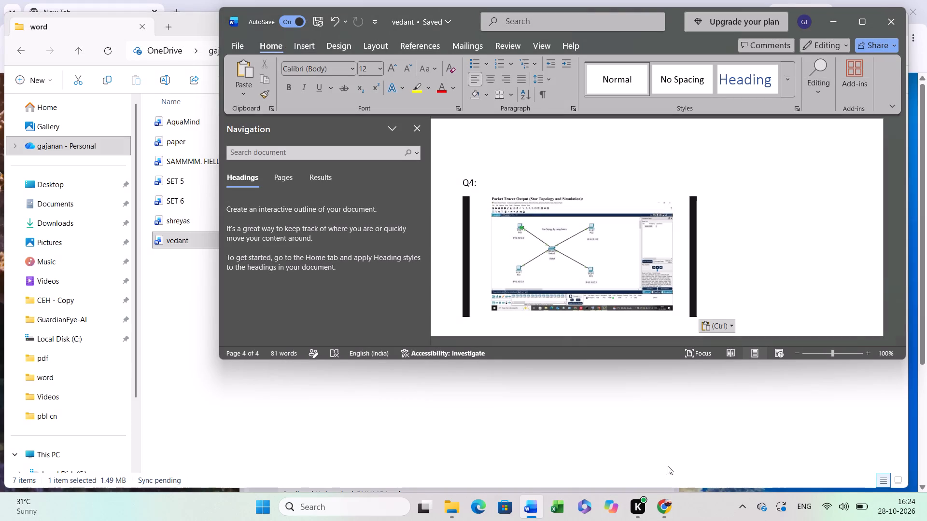
Switch to Google Chrome.
{"action": "left_click", "coordinate": [670, 517]}
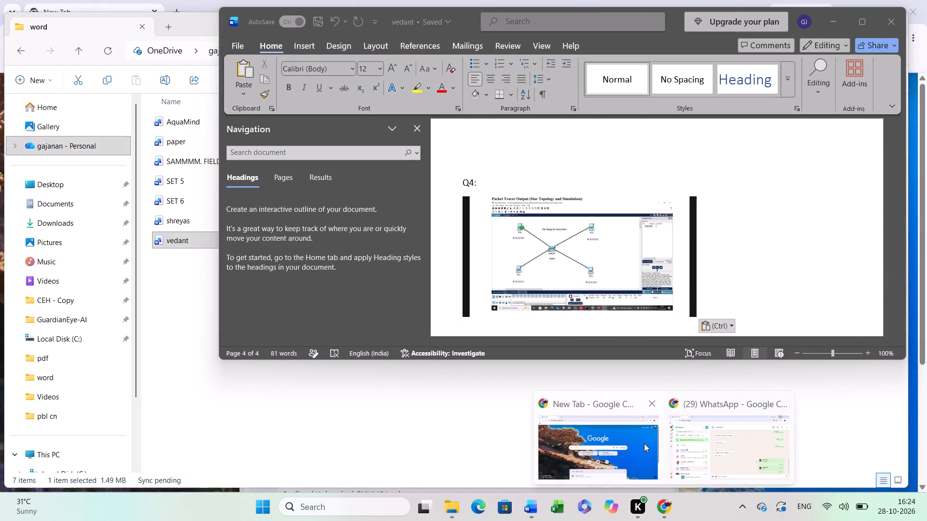